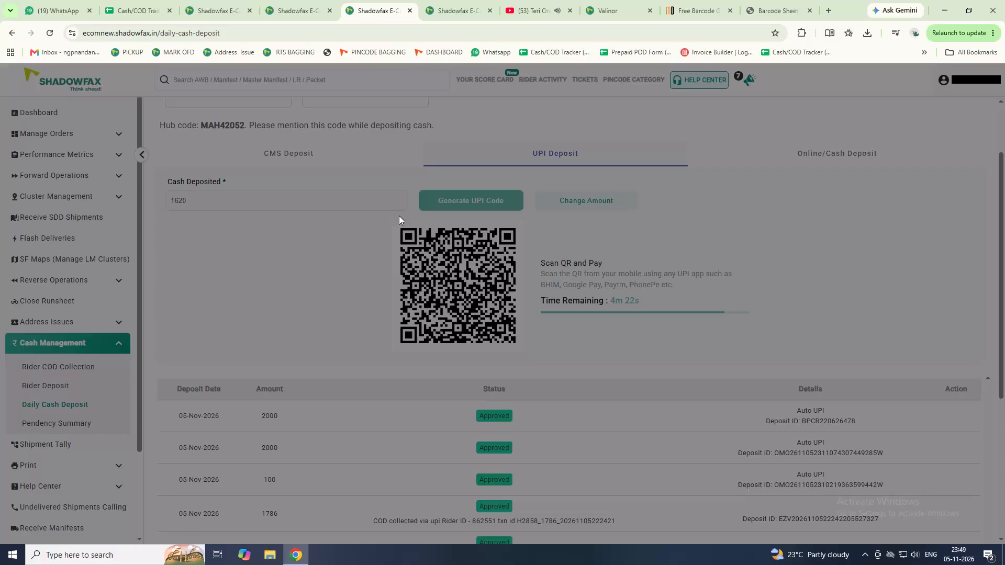
Switch to the Cash/COD Tracker spreadsheet and clear the amounts of the three Ballu entries in the 11-4-2026 Balance list.
left_click(151, 7)
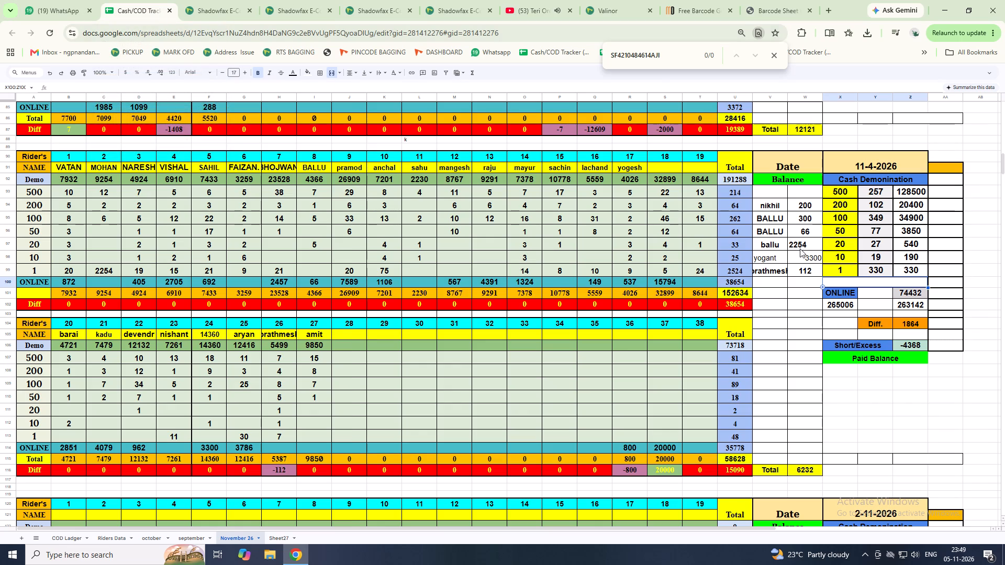
double_click(801, 242)
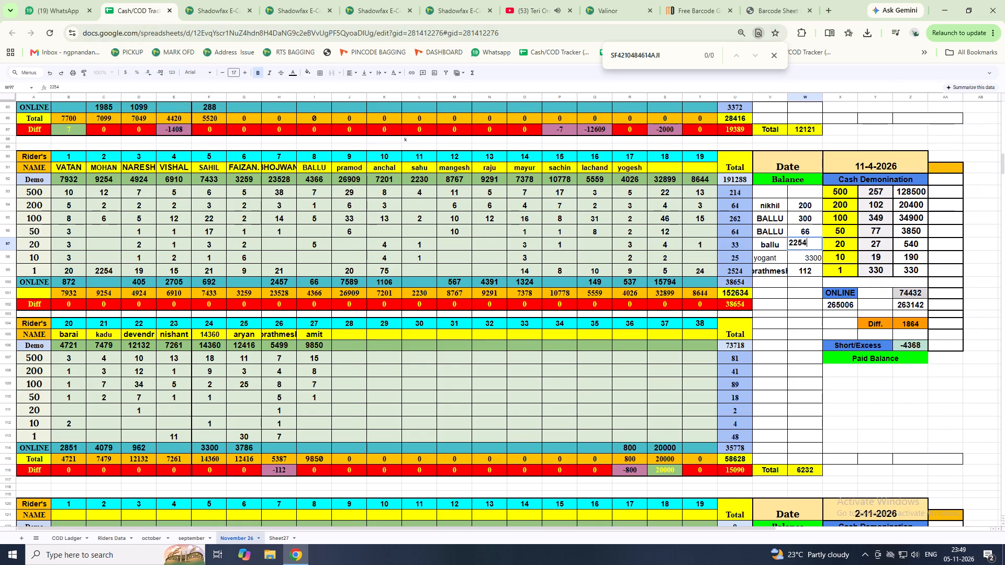
key("BackSpace")
key("BackSpace")
key("BackSpace")
key("BackSpace")
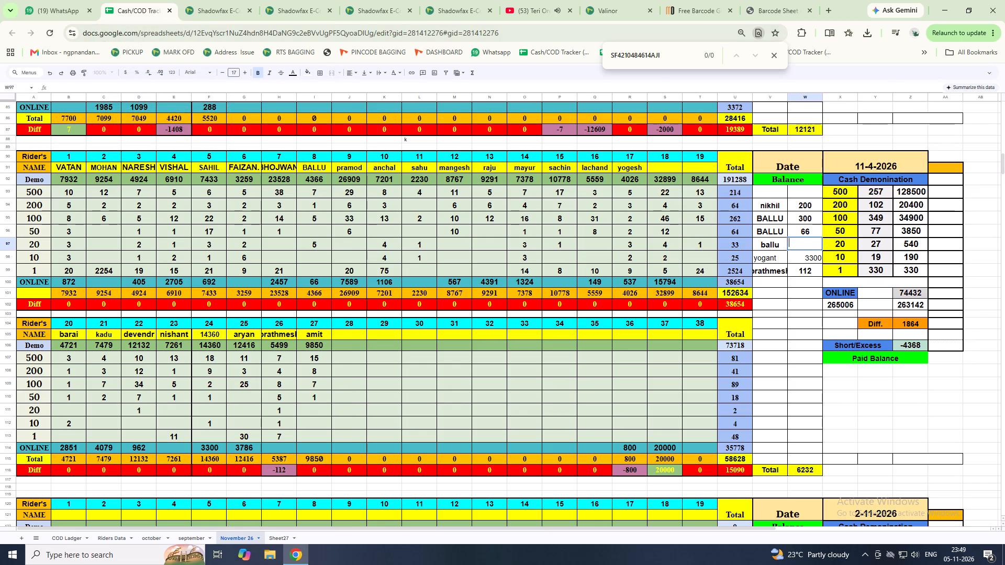
left_click(808, 234)
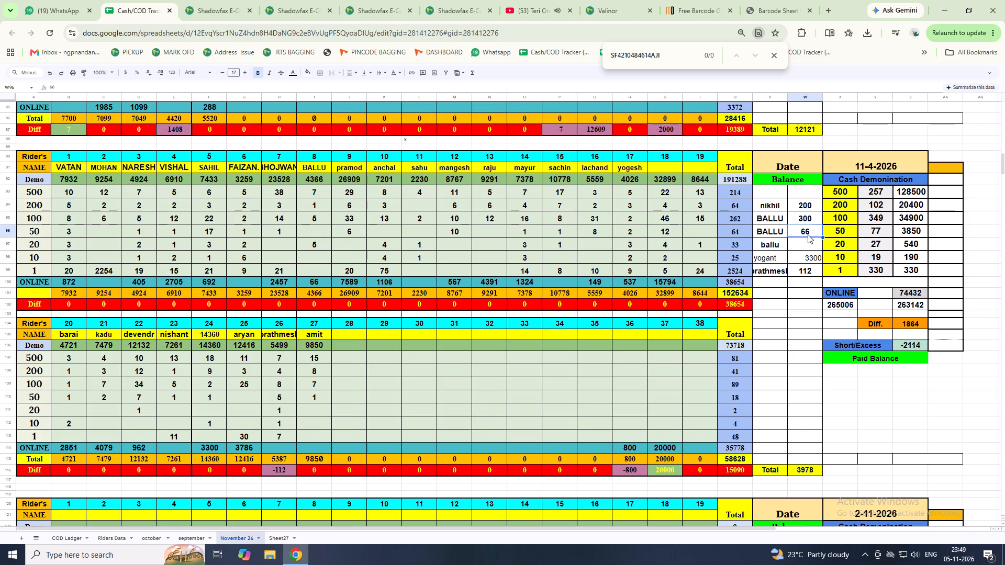
key("BackSpace")
key("BackSpace")
left_click(808, 217)
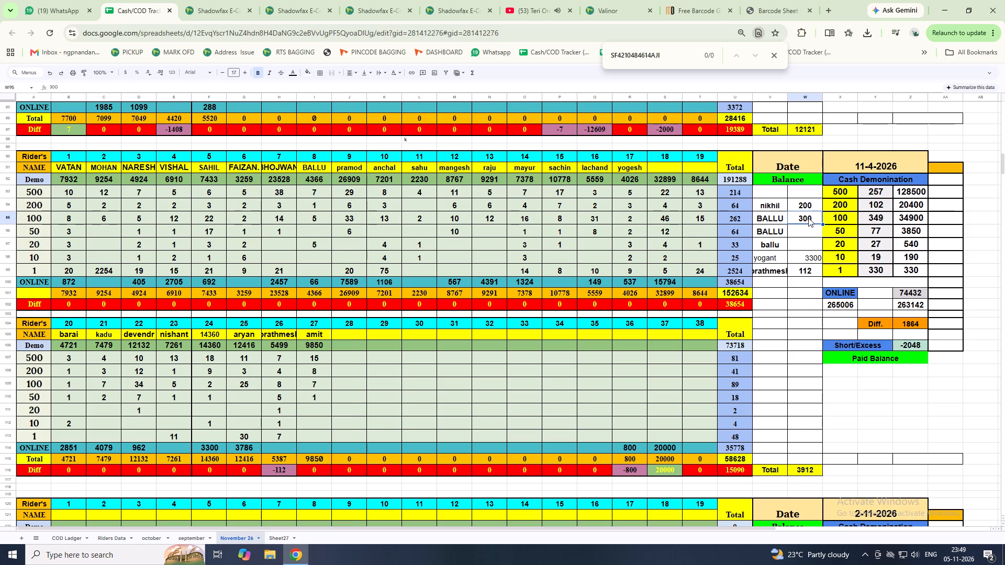
key("BackSpace")
key("BackSpace")
key("Return")
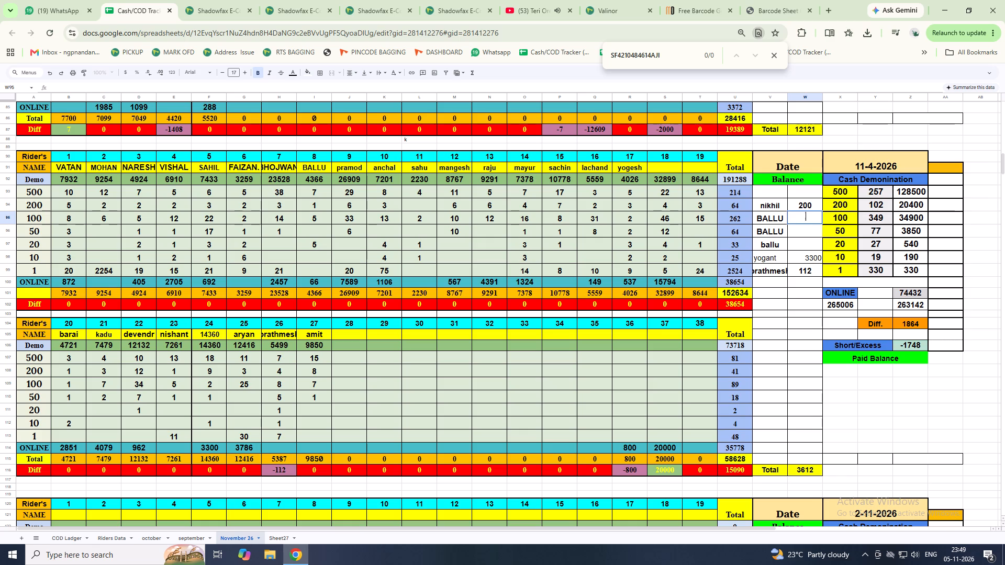
key("Return")
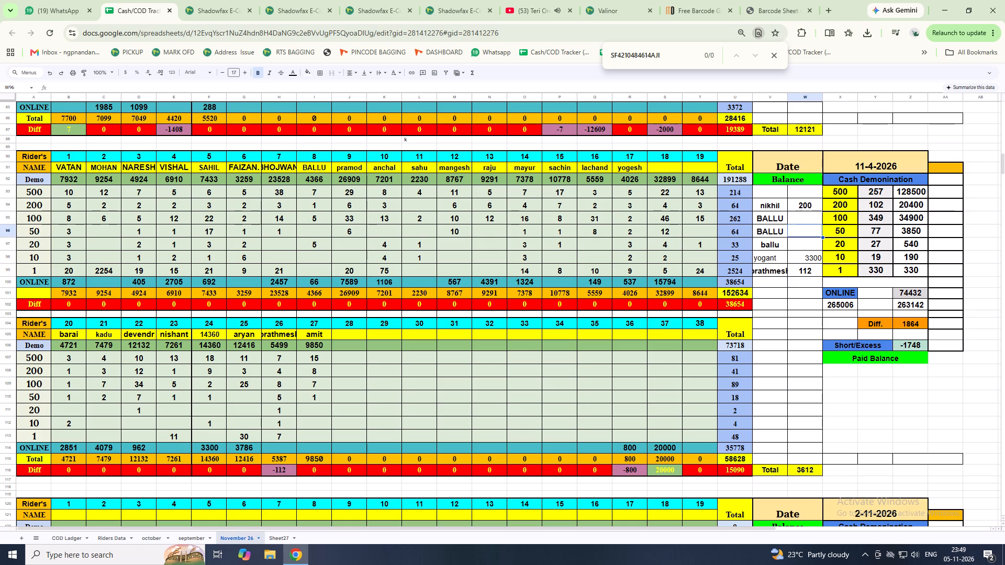
key("Return")
key("Return")
key("Return")
key("Return")
key("Return")
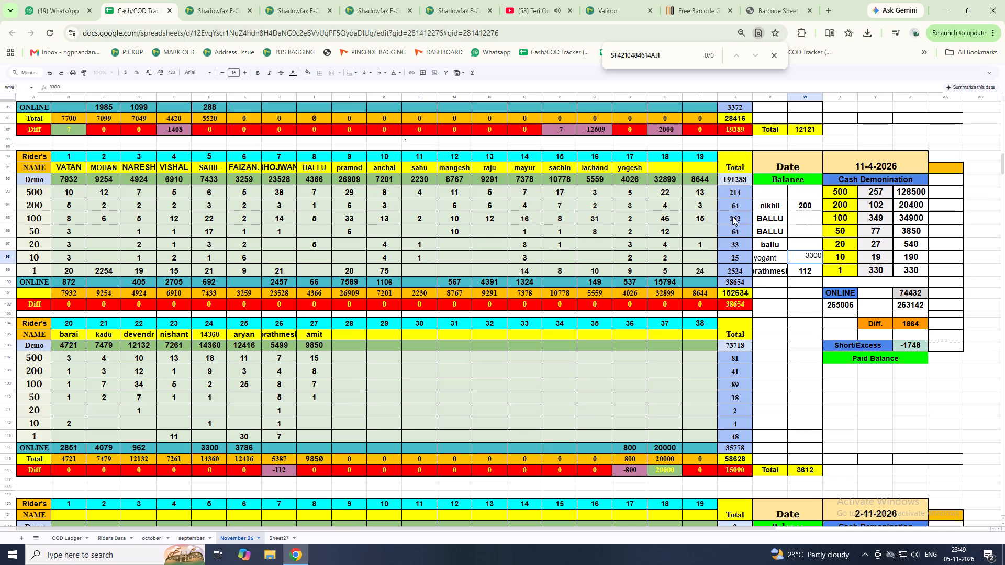
Clear the three Ballu names in rows 95 to 97 of the 11-4-2026 Balance list.
left_click(765, 217)
key("BackSpace")
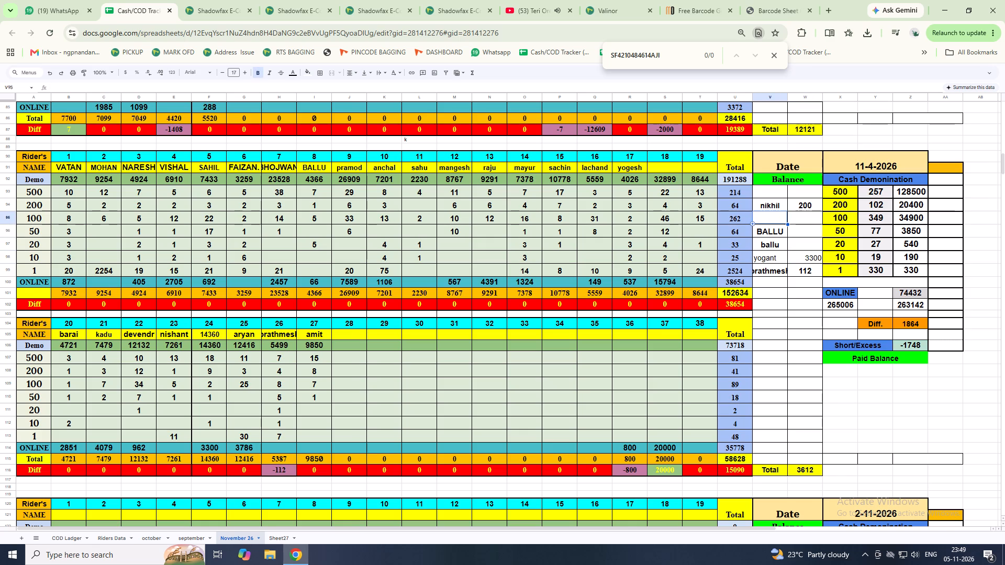
left_click(772, 232)
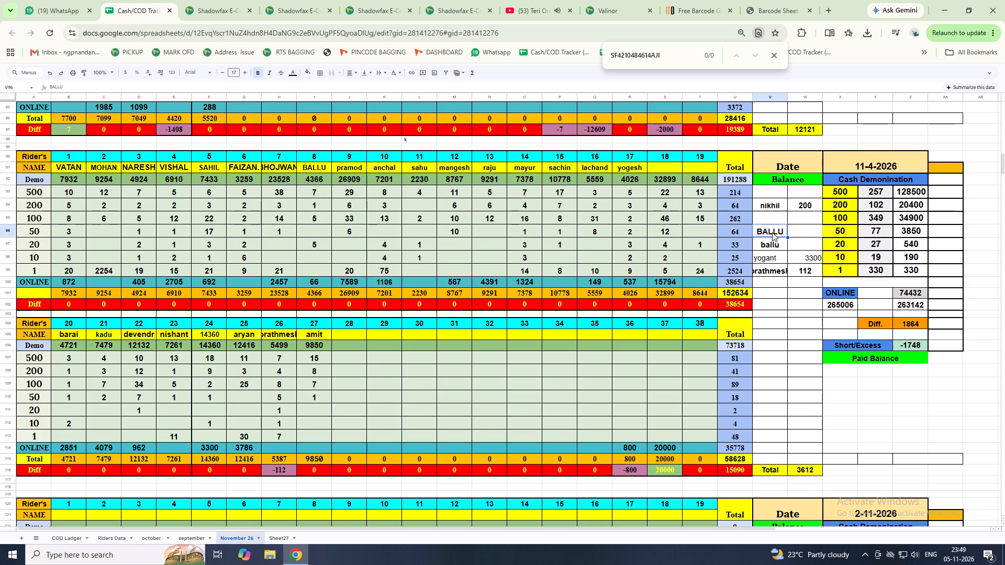
key("BackSpace")
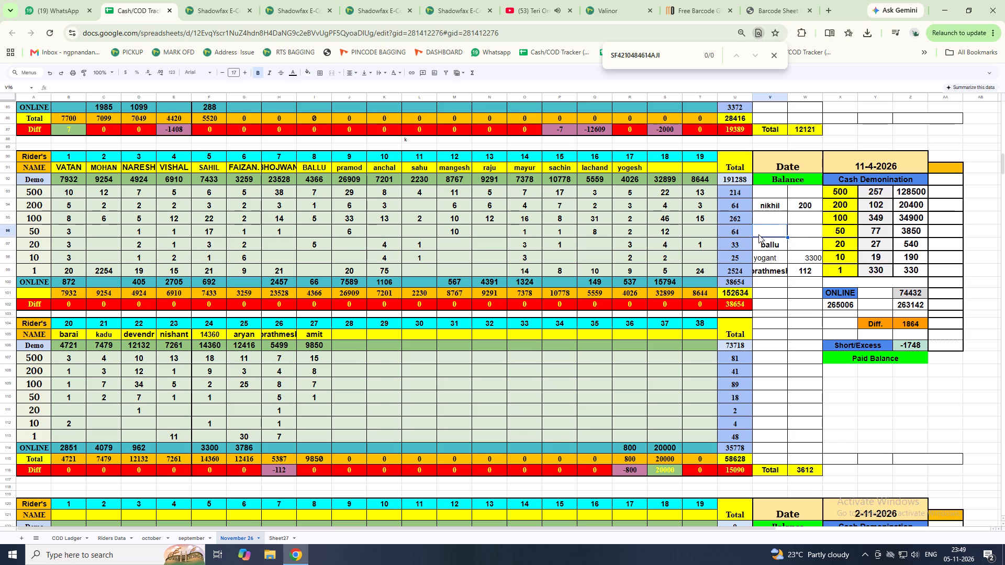
left_click(765, 245)
key("BackSpace")
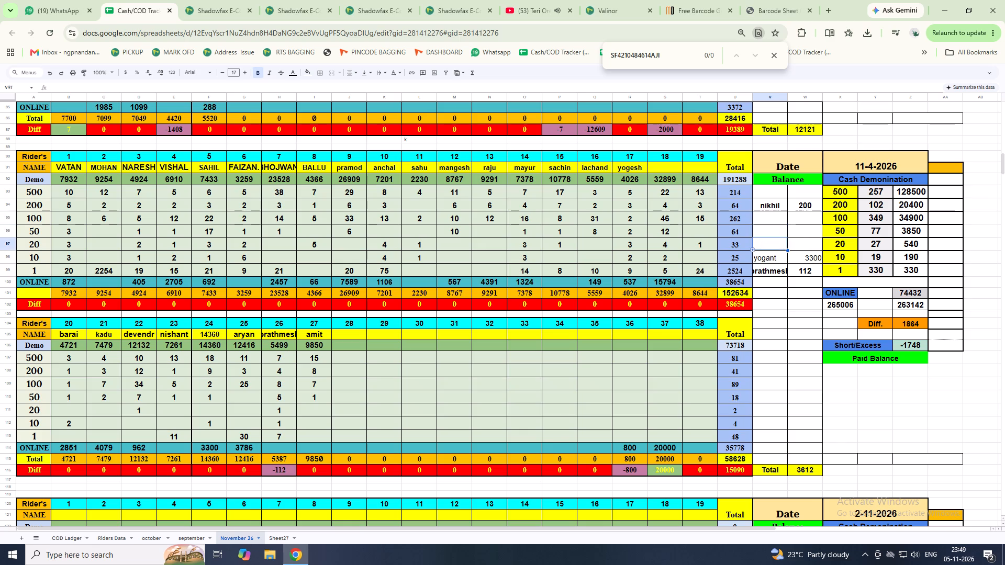
Delete the yogant entry, both amount and name, from the 11-4-2026 Balance list.
left_click(816, 256)
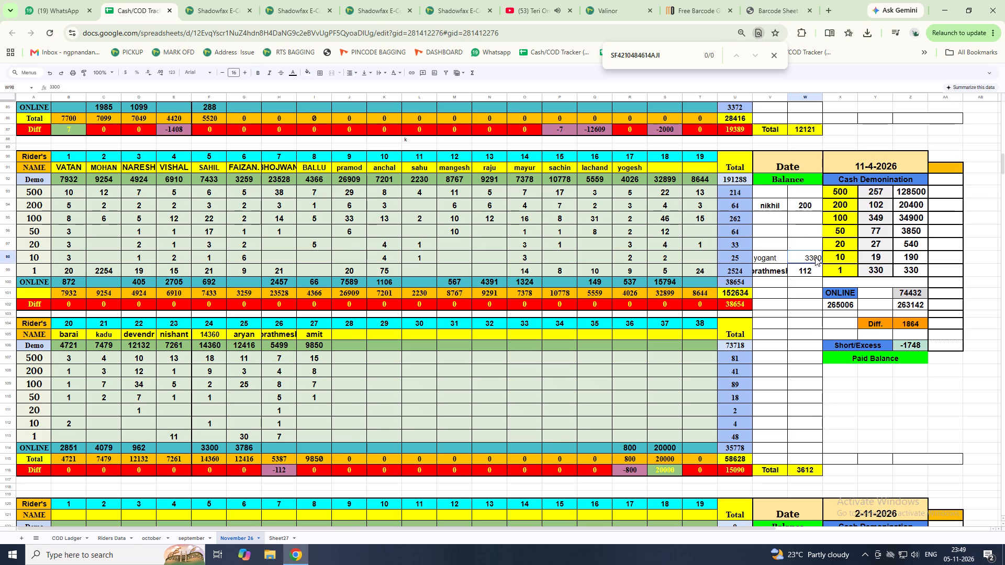
key("BackSpace")
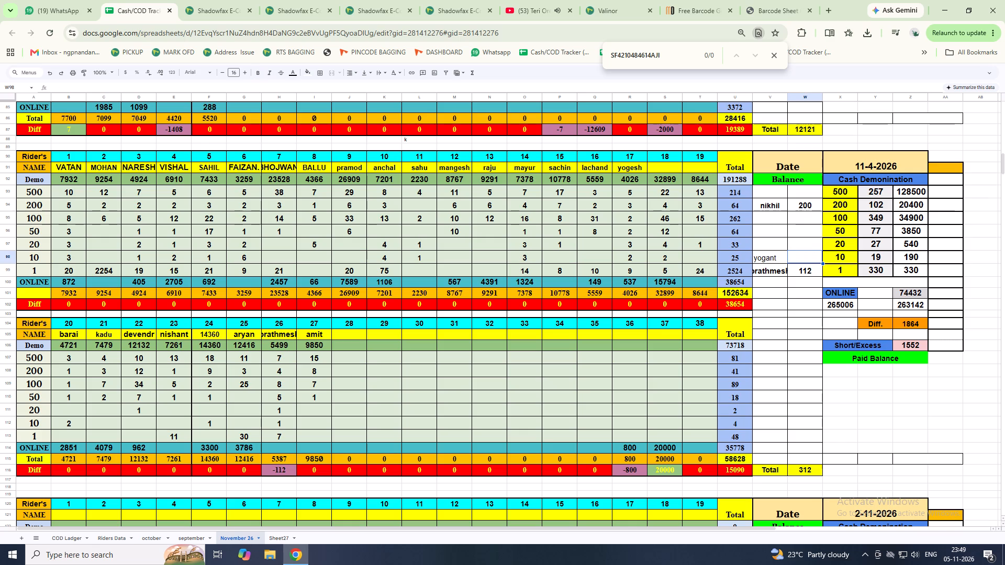
left_click(768, 258)
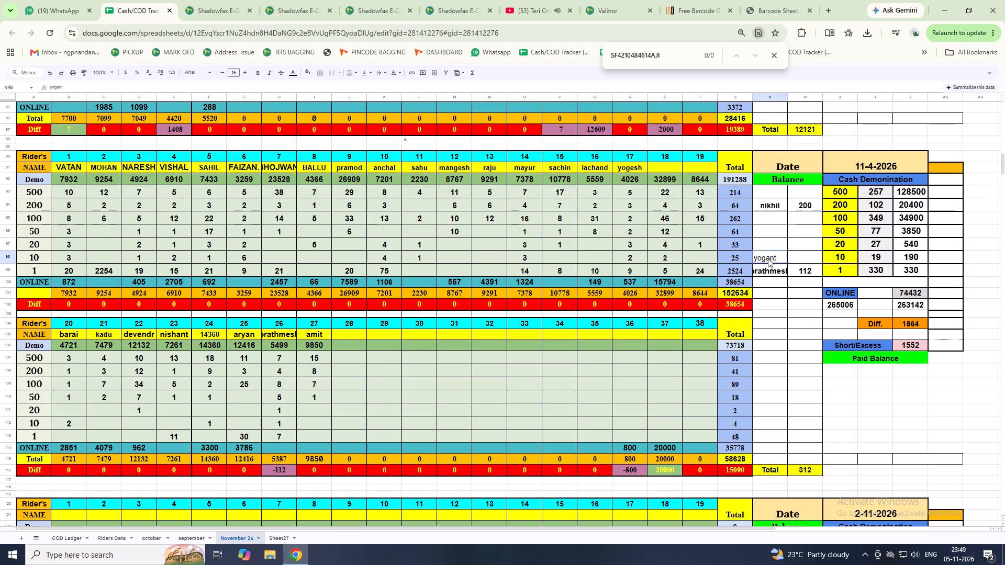
key("BackSpace")
Move the nikhil entry with its amount of 200 up to row 93, the first row of the Balance list.
left_click(636, 447)
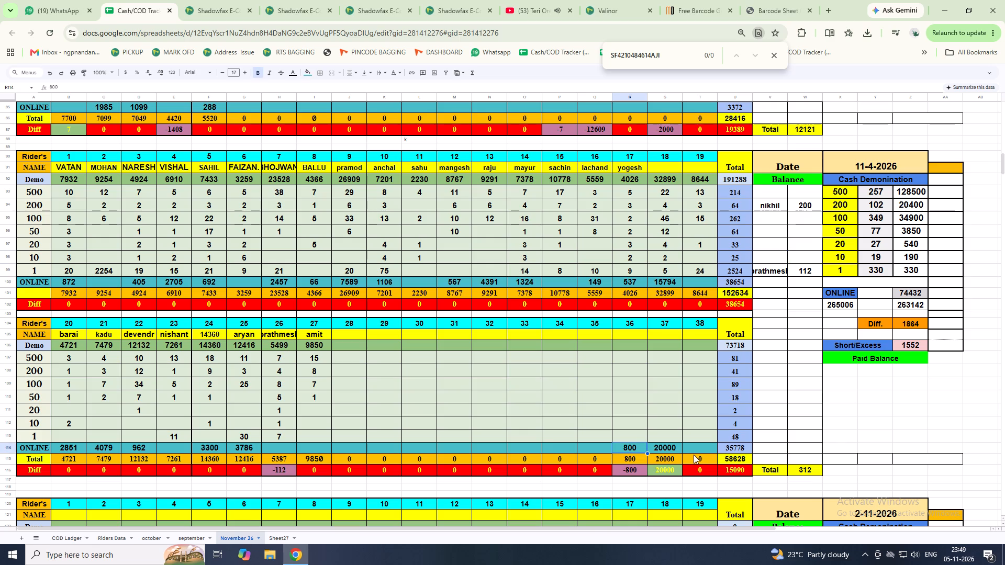
left_click(801, 193)
type("200")
key("Return")
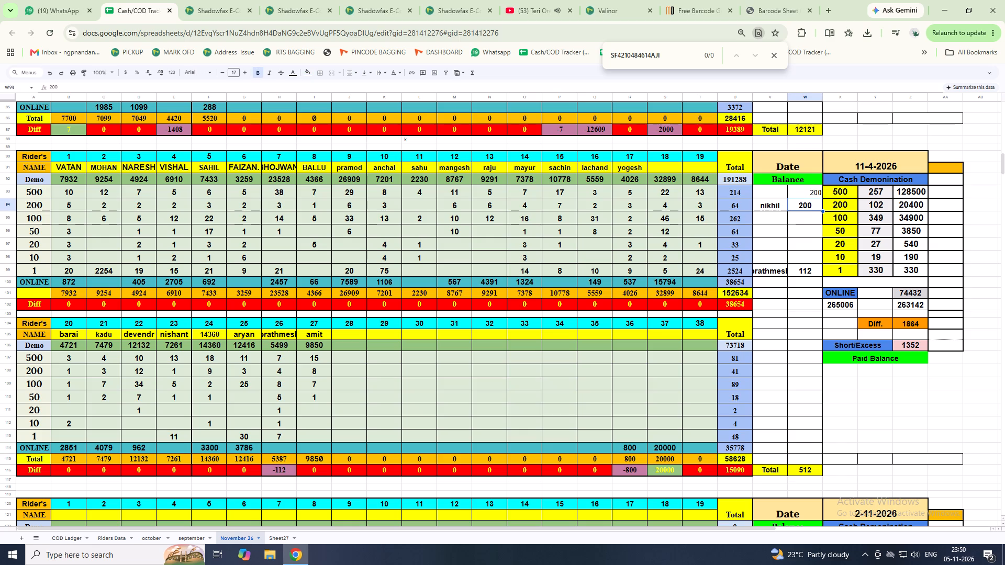
left_click(812, 204)
key("BackSpace")
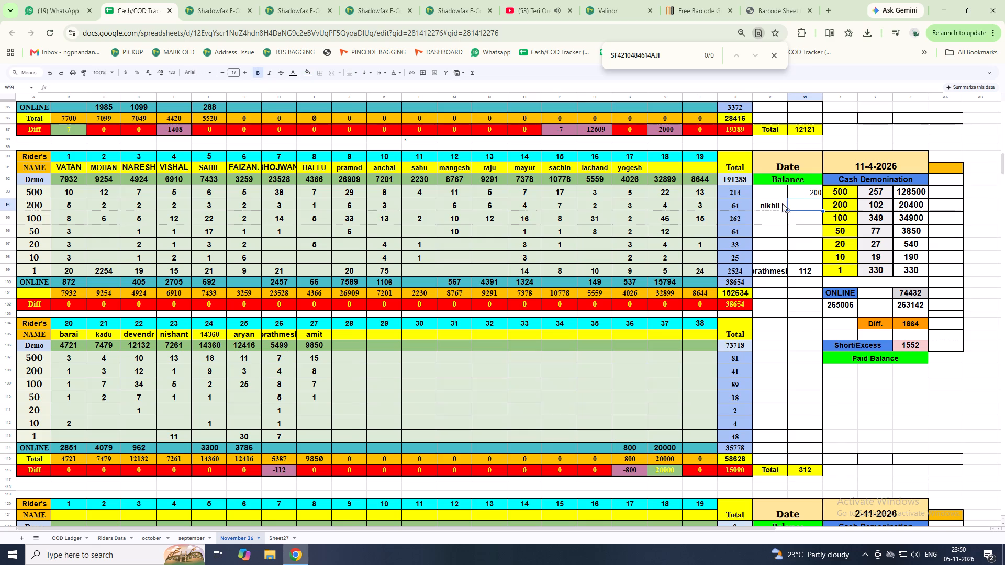
left_click(782, 205)
key("BackSpace")
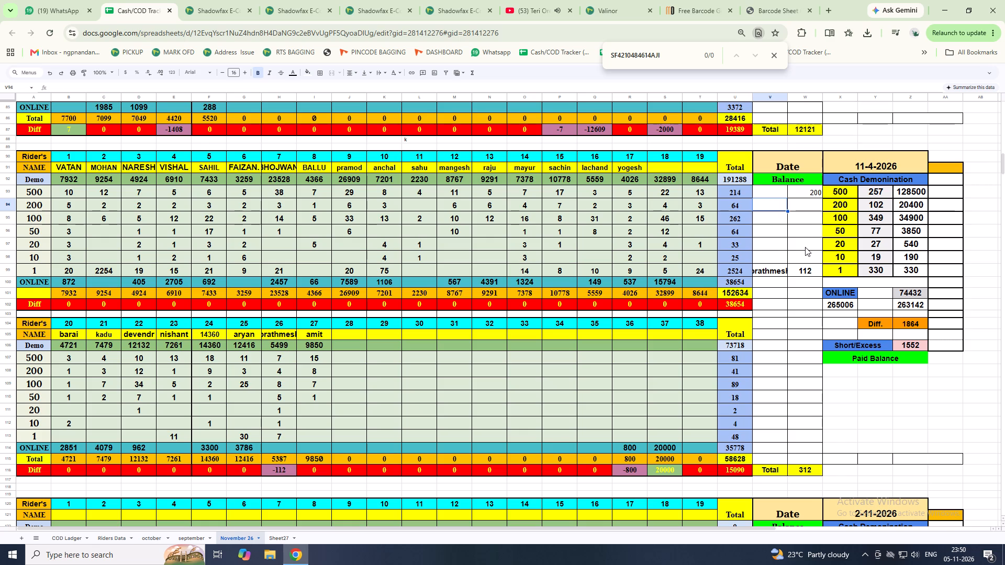
left_click(775, 191)
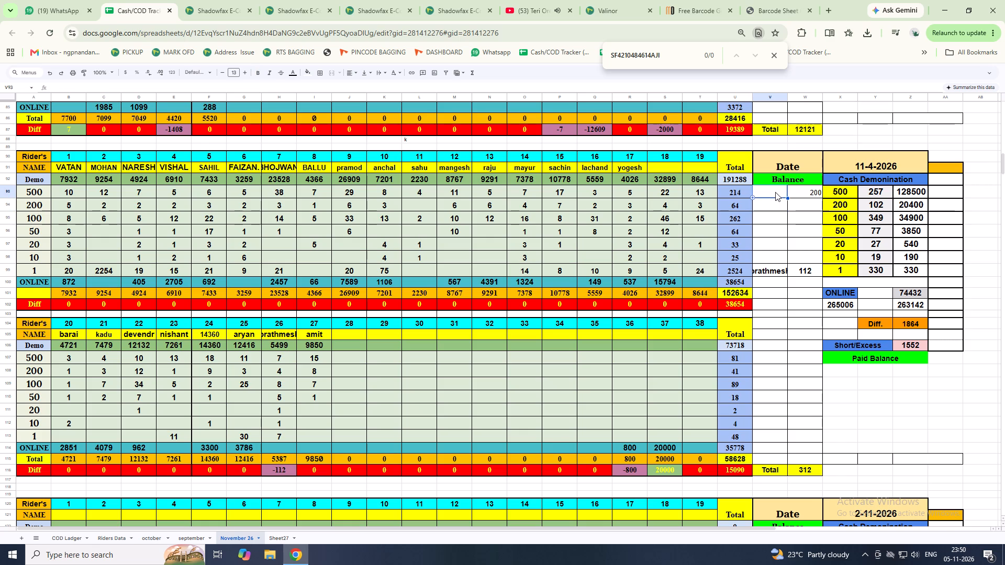
type("nikhi")
key("l")
key("Return")
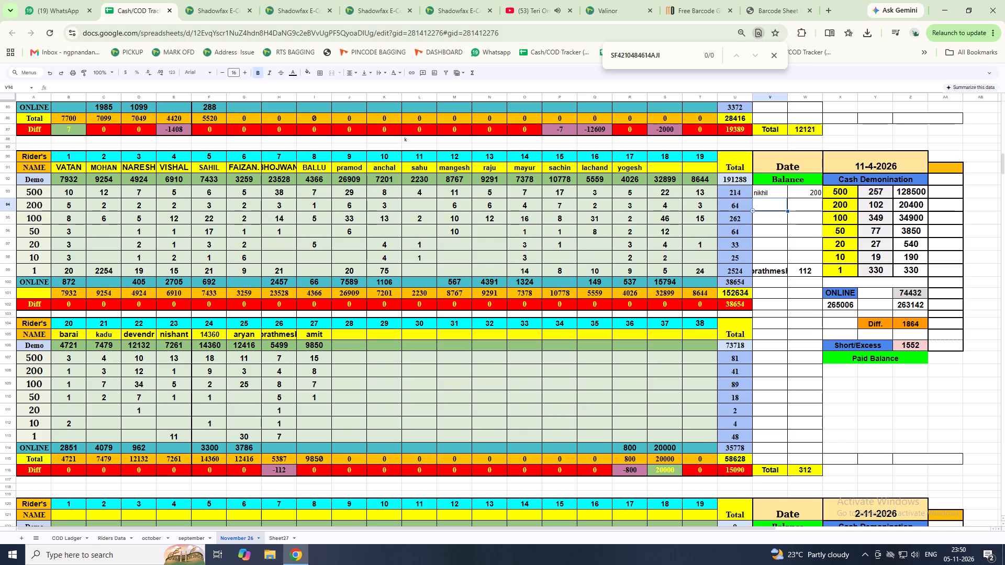
Move the prathmesh entry with its amount of 112 from row 99 up to row 94, directly below nikhil.
type("pr")
type("athmesh")
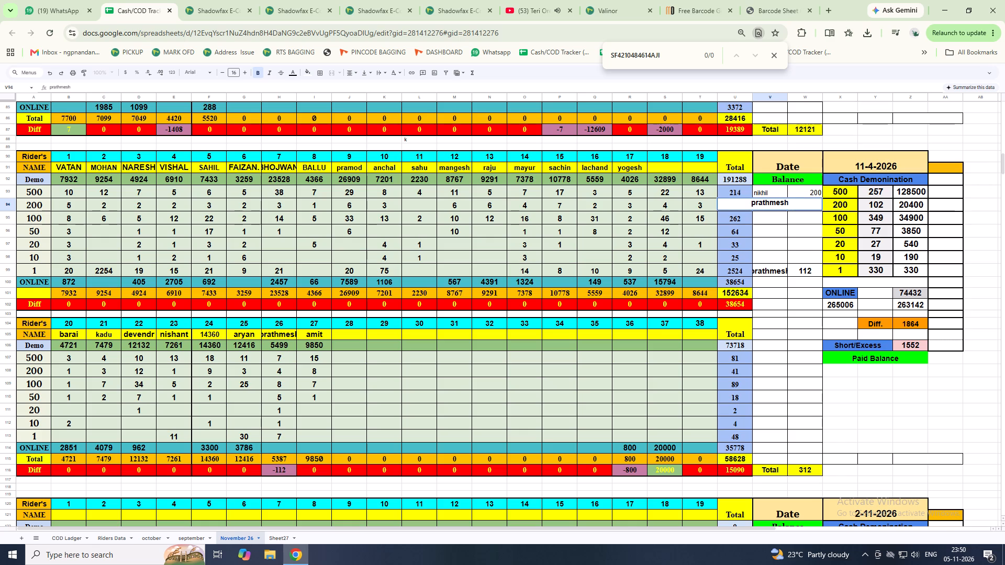
key("Return")
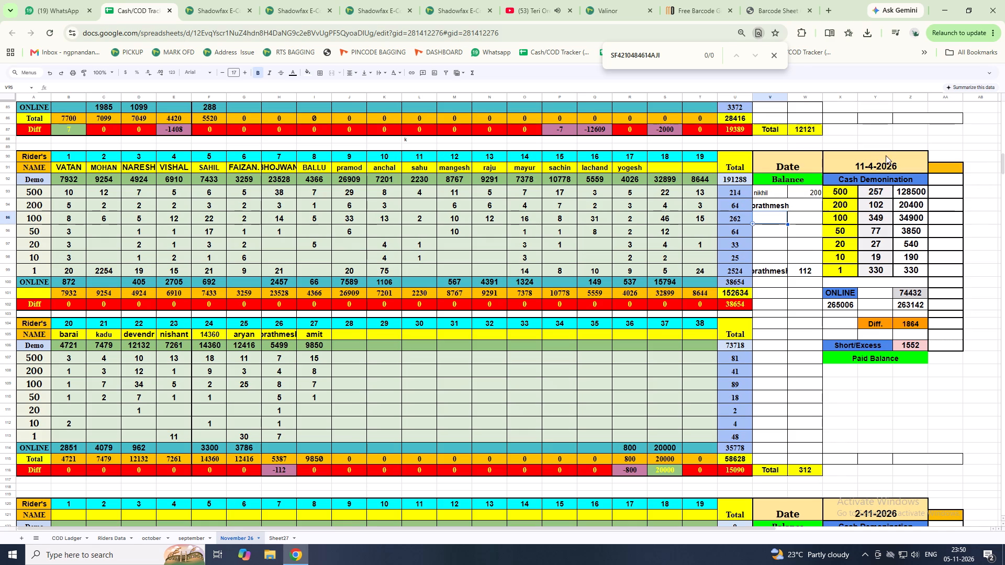
left_click(808, 200)
type("11")
key("2")
key("Return")
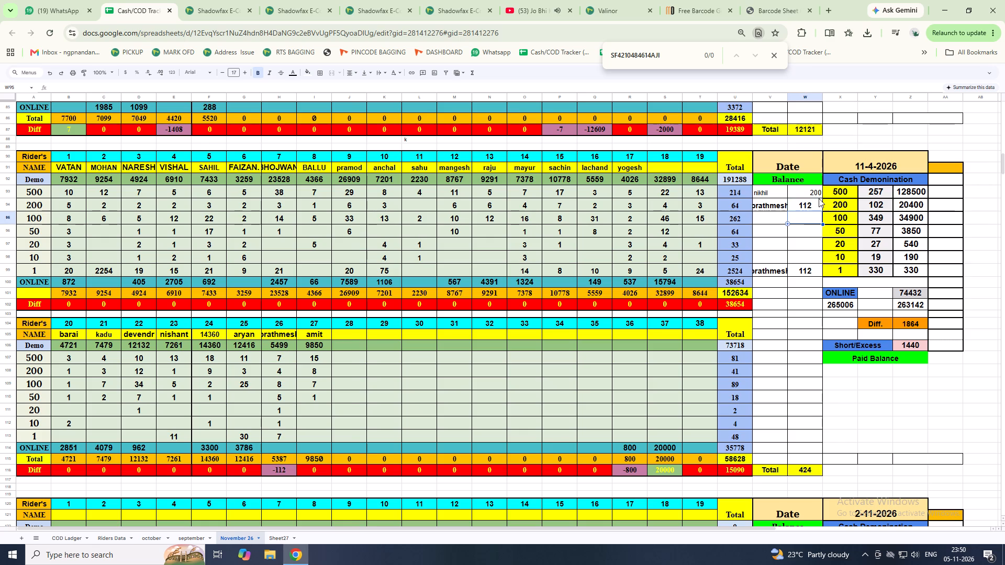
left_click(806, 264)
left_click(807, 263)
left_click(806, 270)
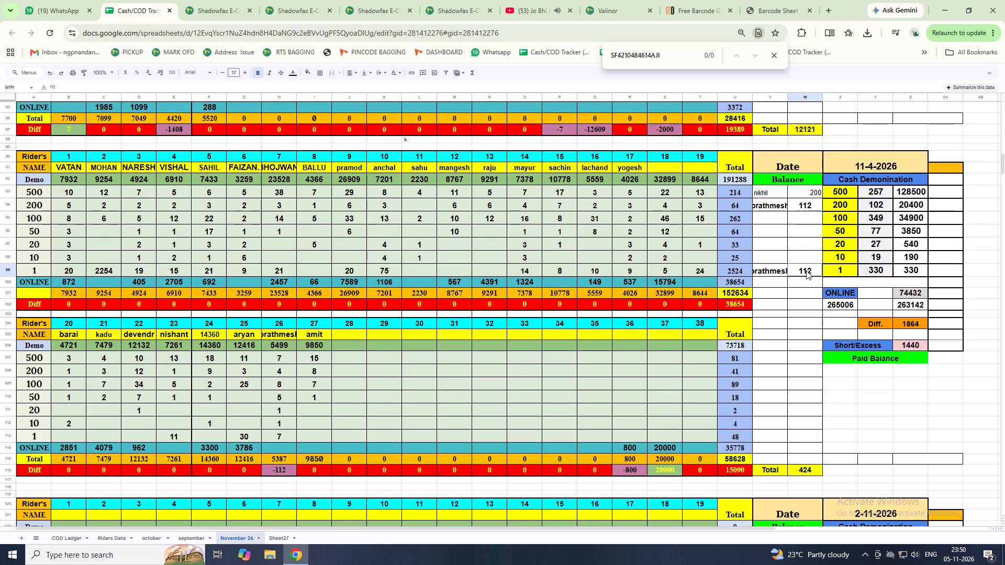
key("BackSpace")
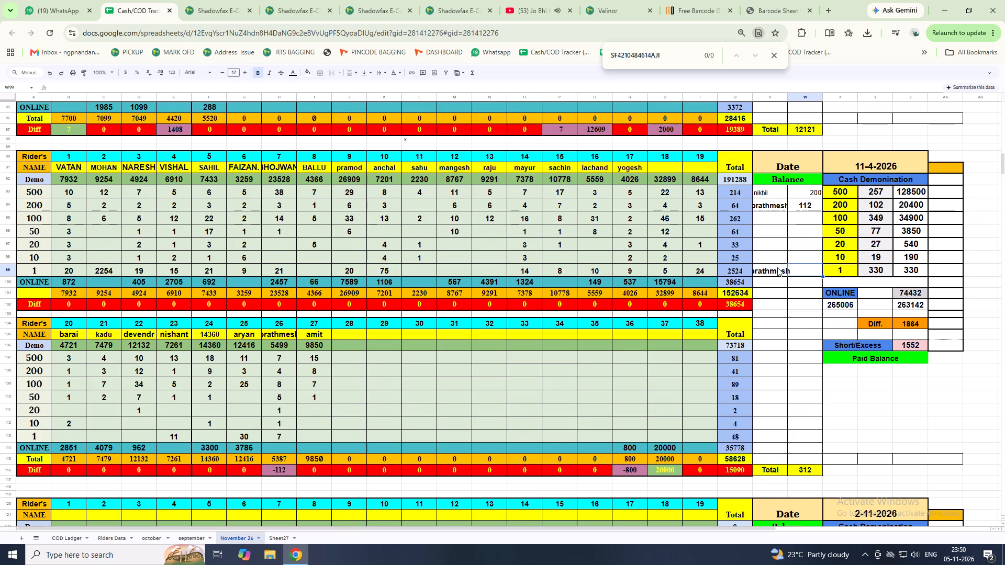
left_click(777, 267)
key("BackSpace")
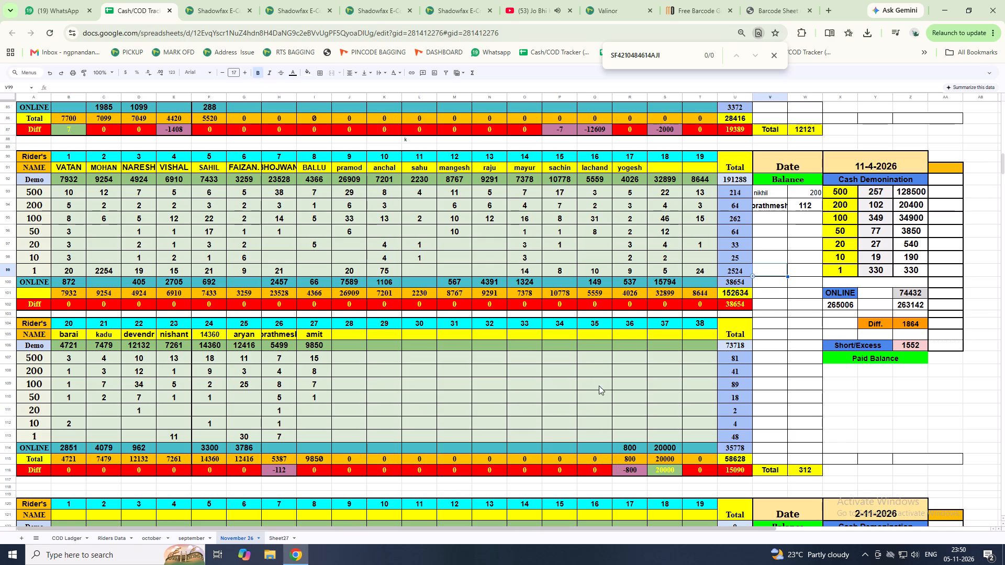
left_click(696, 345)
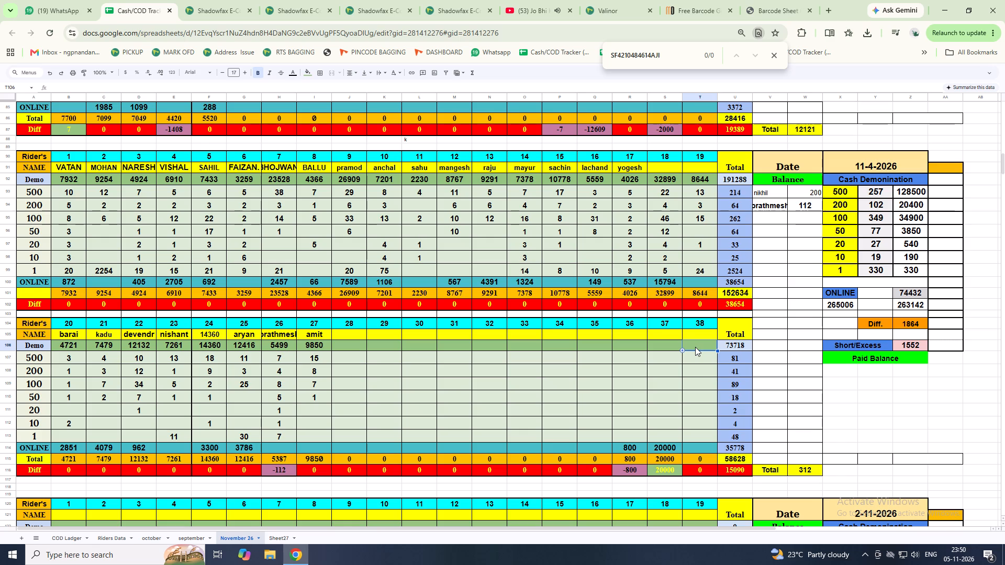
Enter 200 as the Demo amount for rider 38 in the 11-4-2026 block.
type("200")
key("Return")
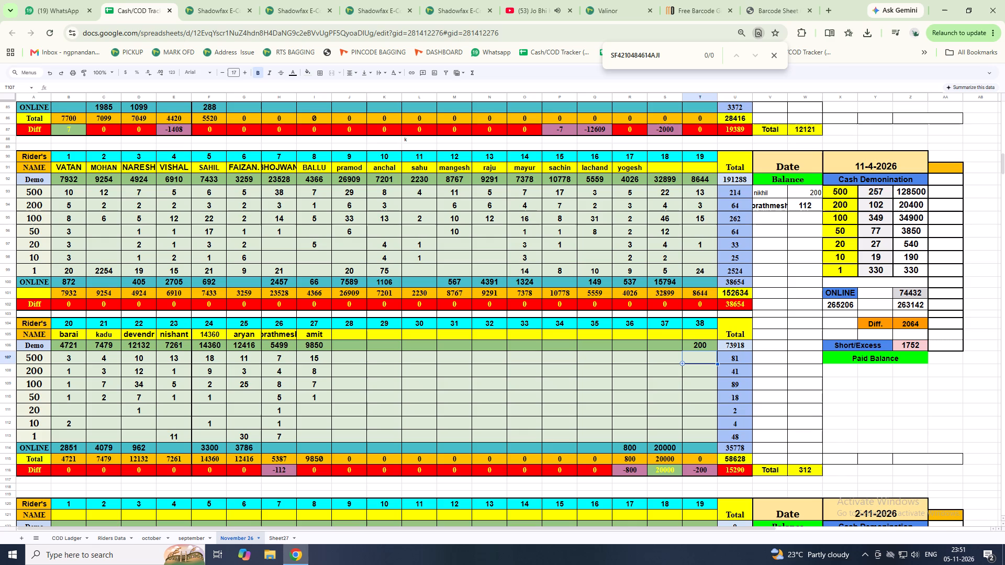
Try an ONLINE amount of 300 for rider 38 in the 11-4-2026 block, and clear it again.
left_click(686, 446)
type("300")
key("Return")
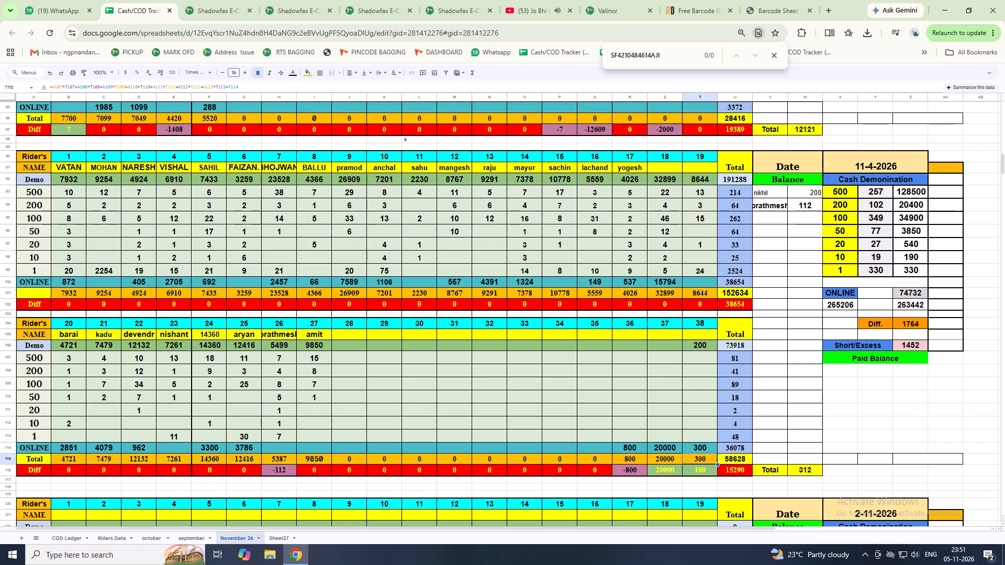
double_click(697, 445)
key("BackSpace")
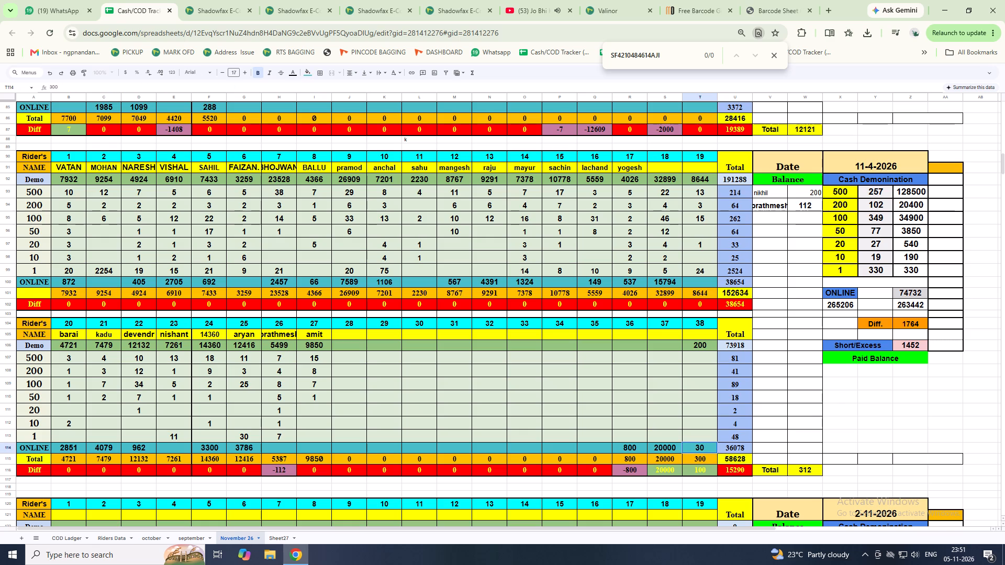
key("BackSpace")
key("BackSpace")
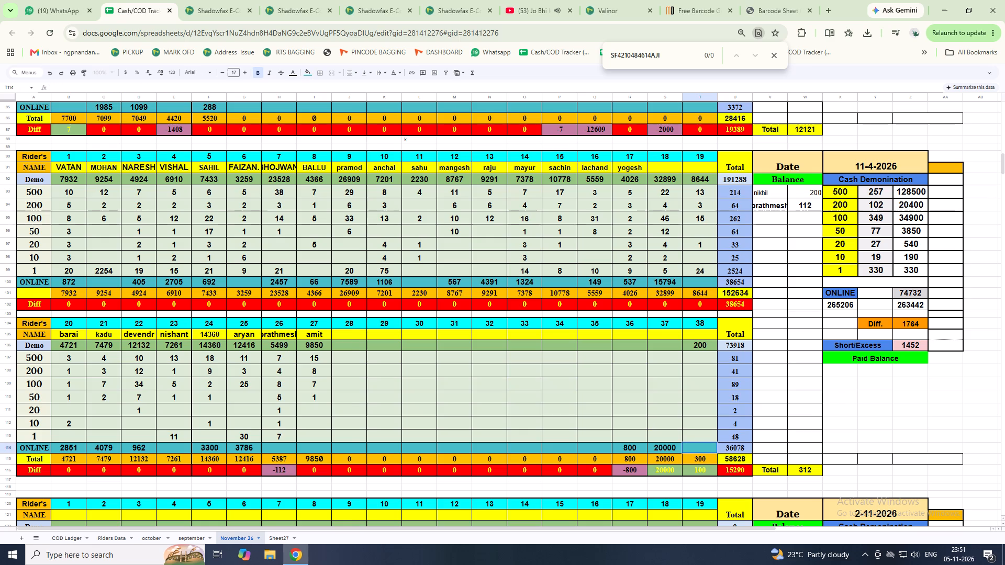
Enter 300 as the ONLINE amount for rider 35 in the 11-4-2026 block.
left_click(597, 445)
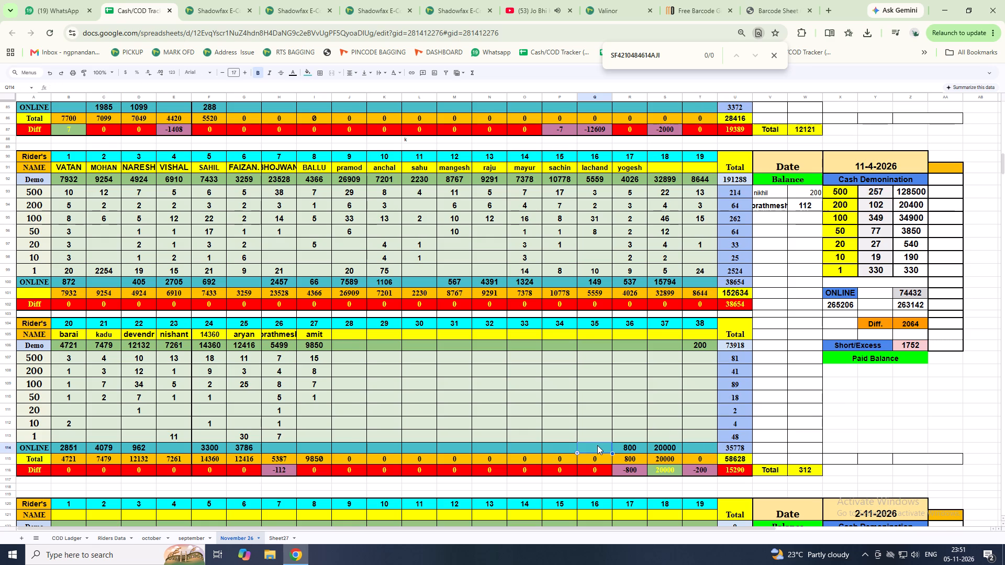
type("300")
key("Return")
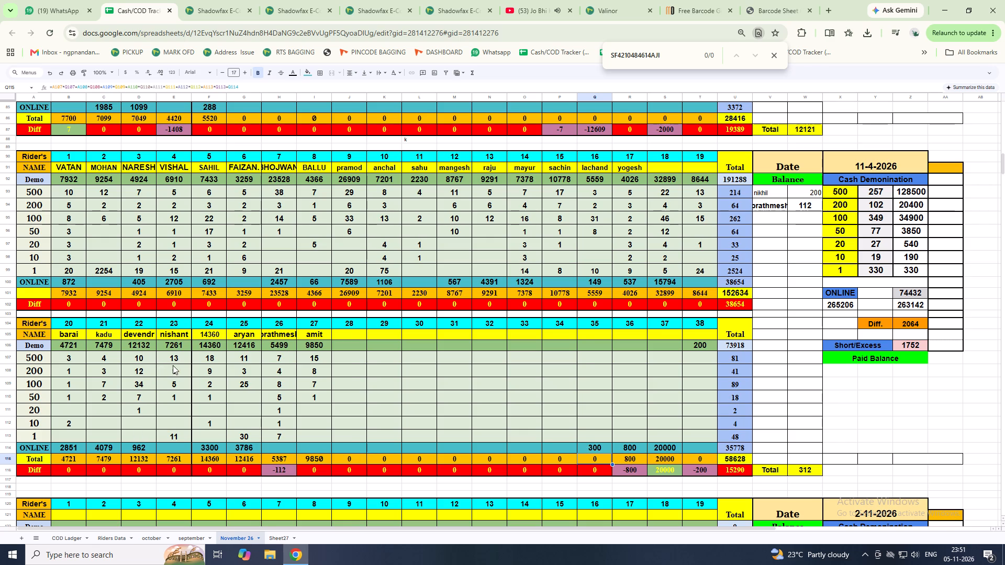
Move MOHAN's 2254 from the denomination 1 row to the ONLINE row in the 11-4-2026 block.
left_click(108, 281)
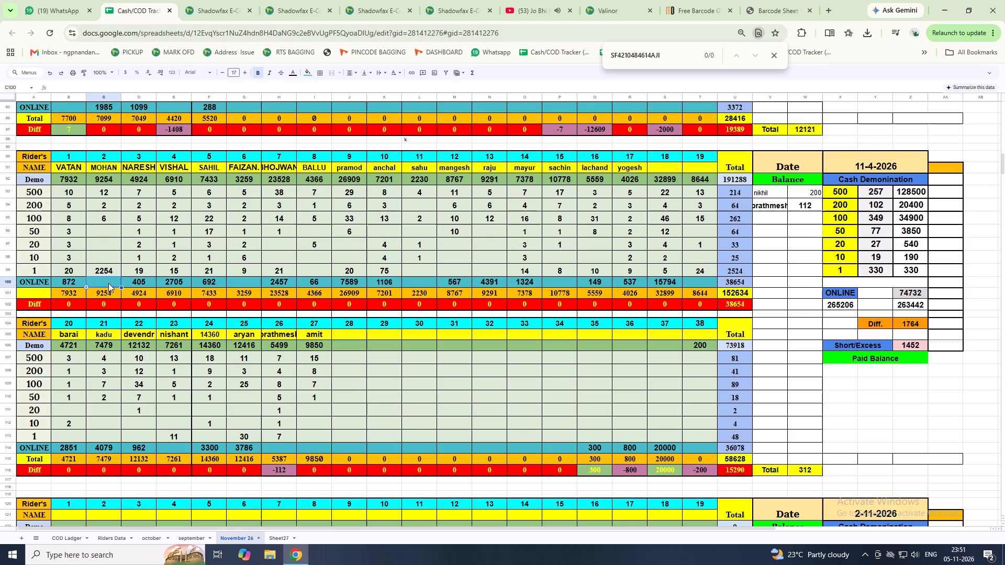
key("2")
key("2")
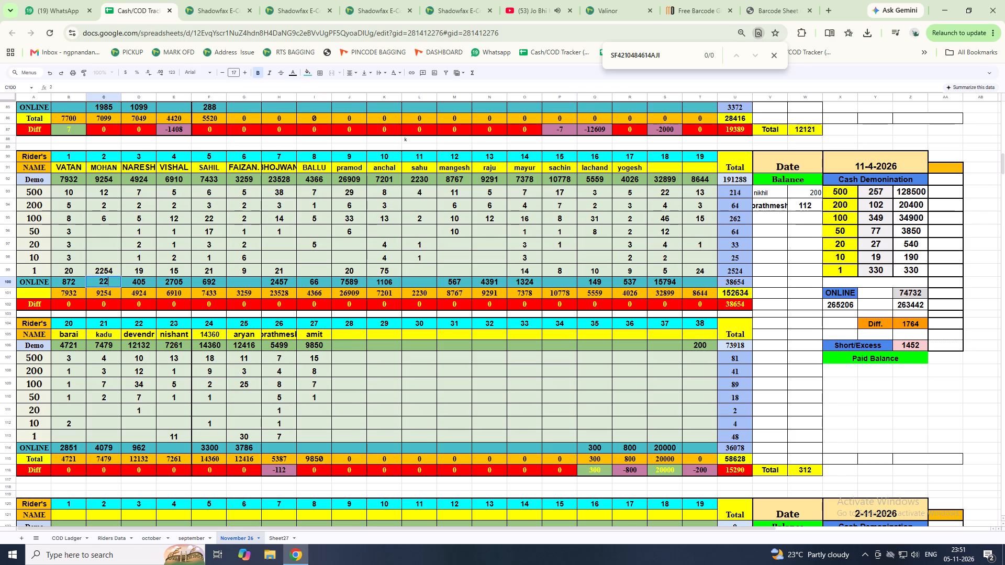
key("5")
key("4")
key("Return")
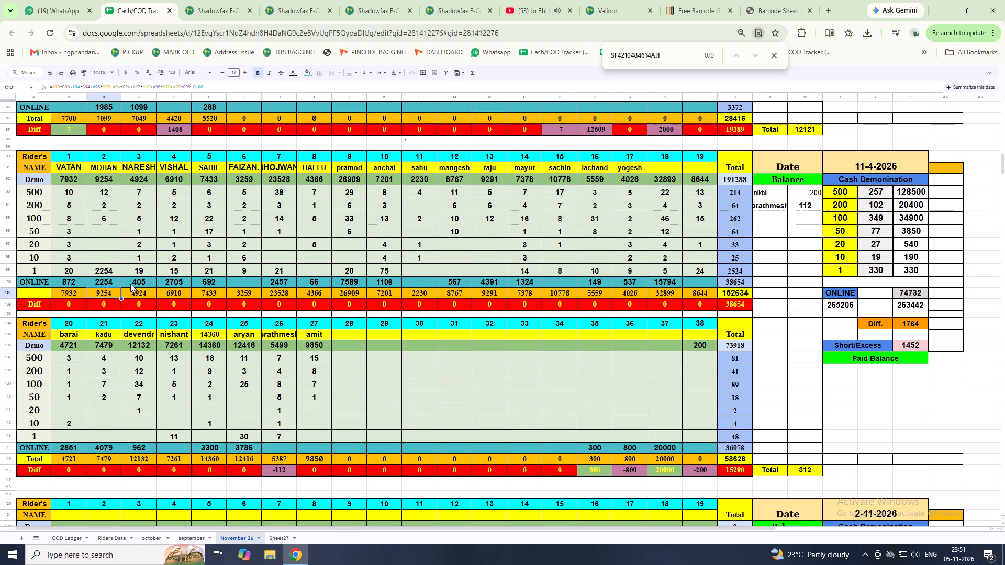
left_click(111, 274)
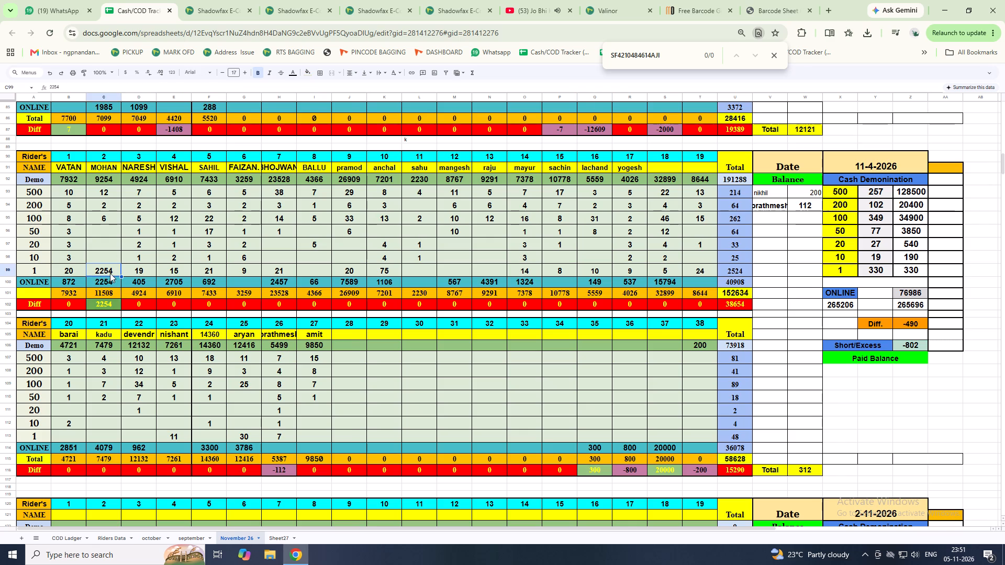
key("BackSpace")
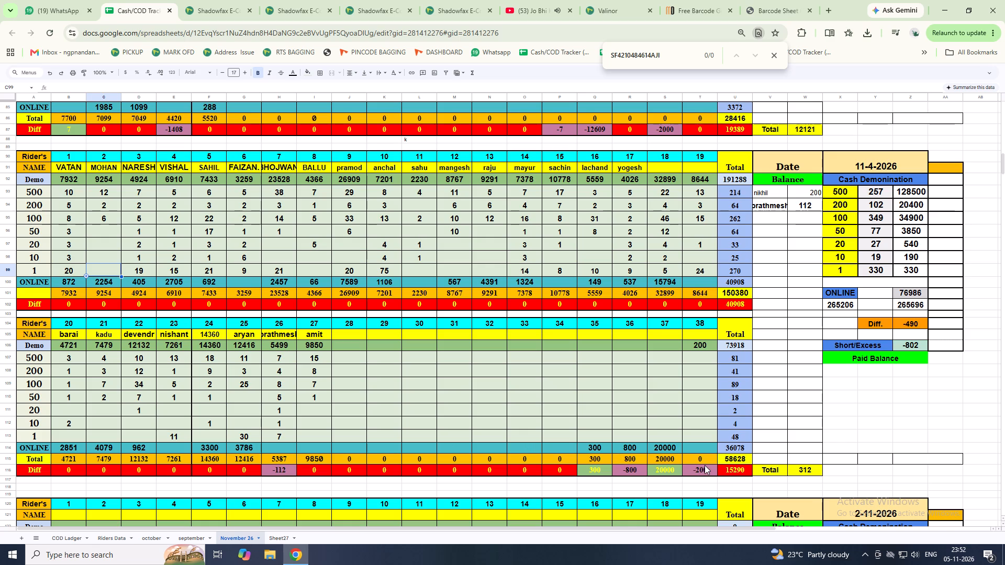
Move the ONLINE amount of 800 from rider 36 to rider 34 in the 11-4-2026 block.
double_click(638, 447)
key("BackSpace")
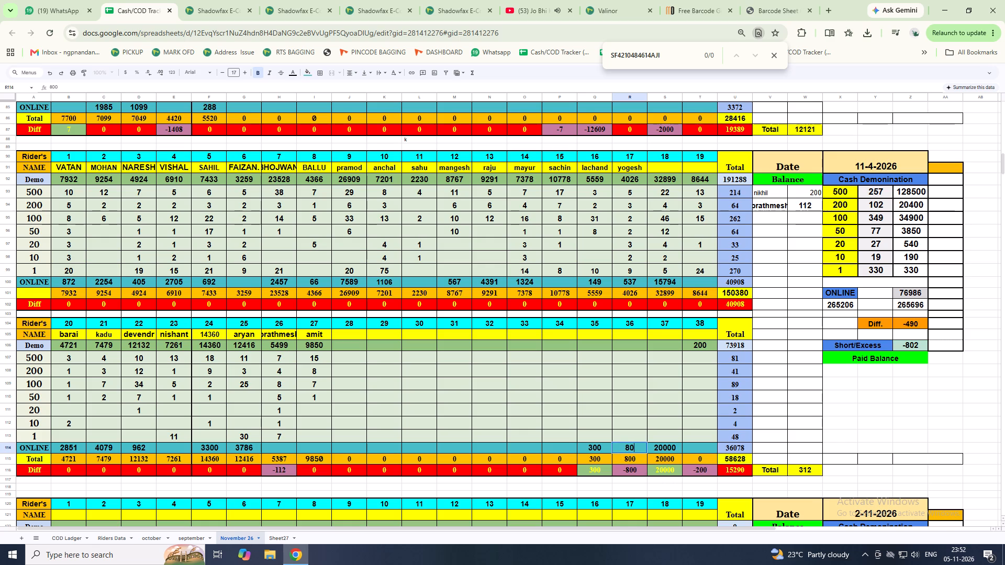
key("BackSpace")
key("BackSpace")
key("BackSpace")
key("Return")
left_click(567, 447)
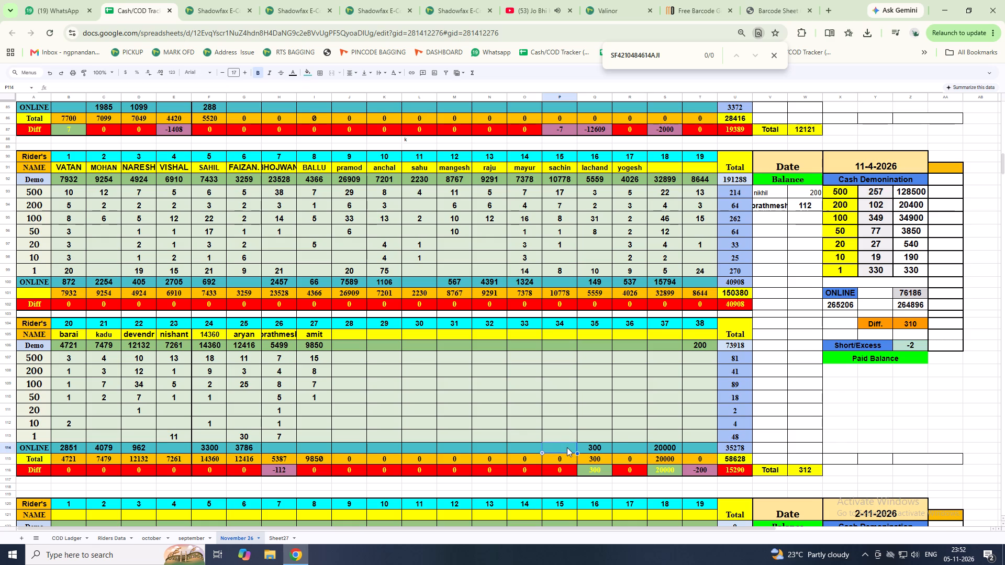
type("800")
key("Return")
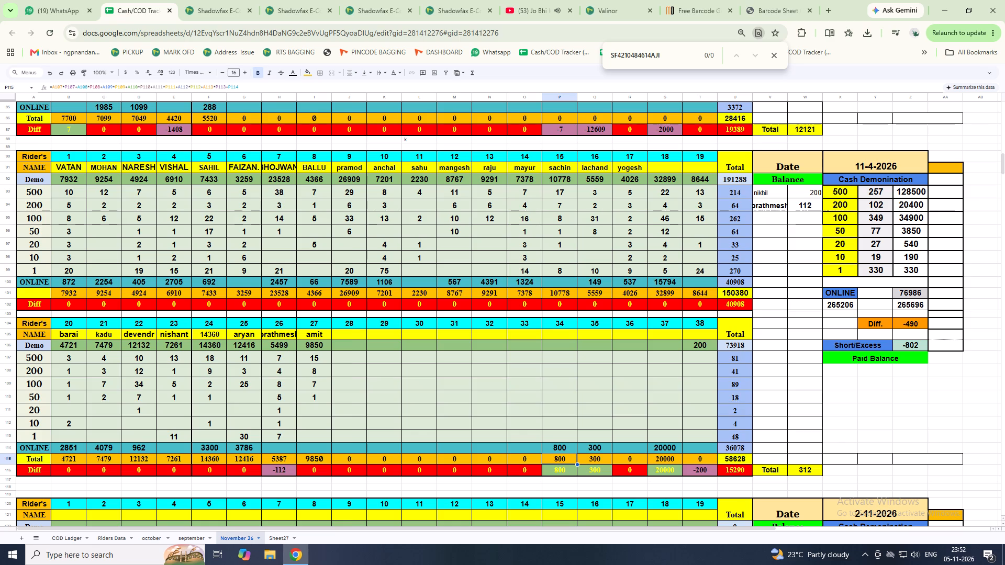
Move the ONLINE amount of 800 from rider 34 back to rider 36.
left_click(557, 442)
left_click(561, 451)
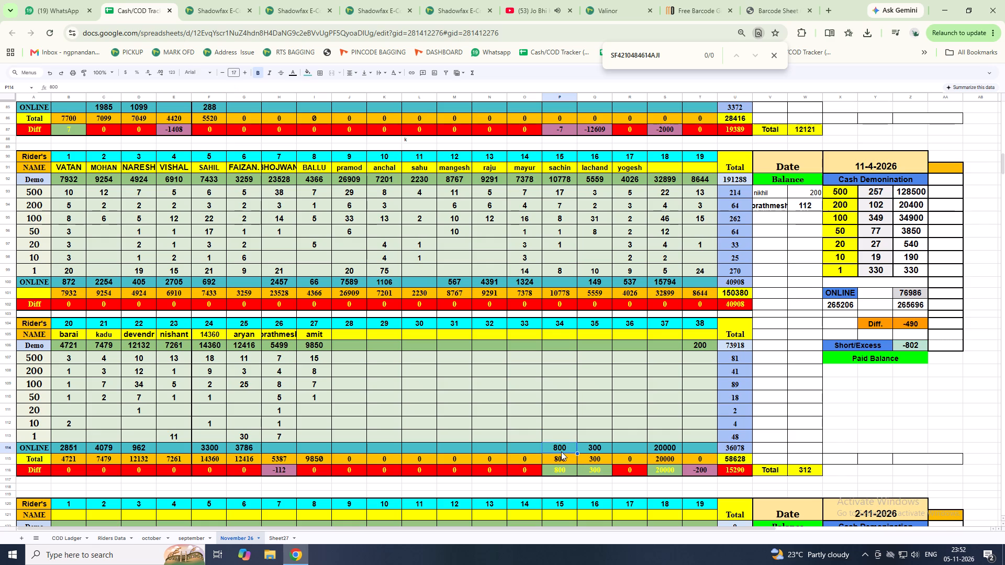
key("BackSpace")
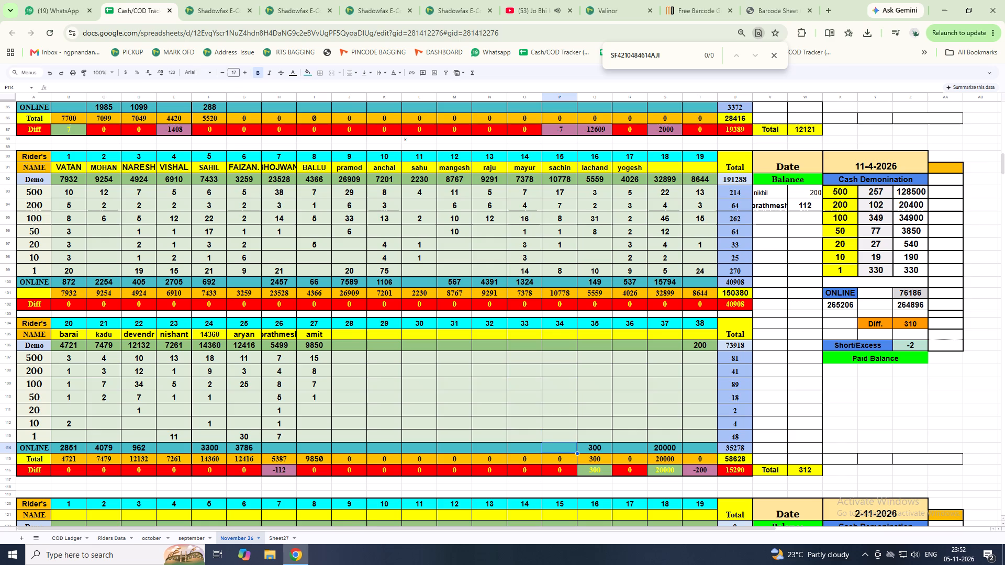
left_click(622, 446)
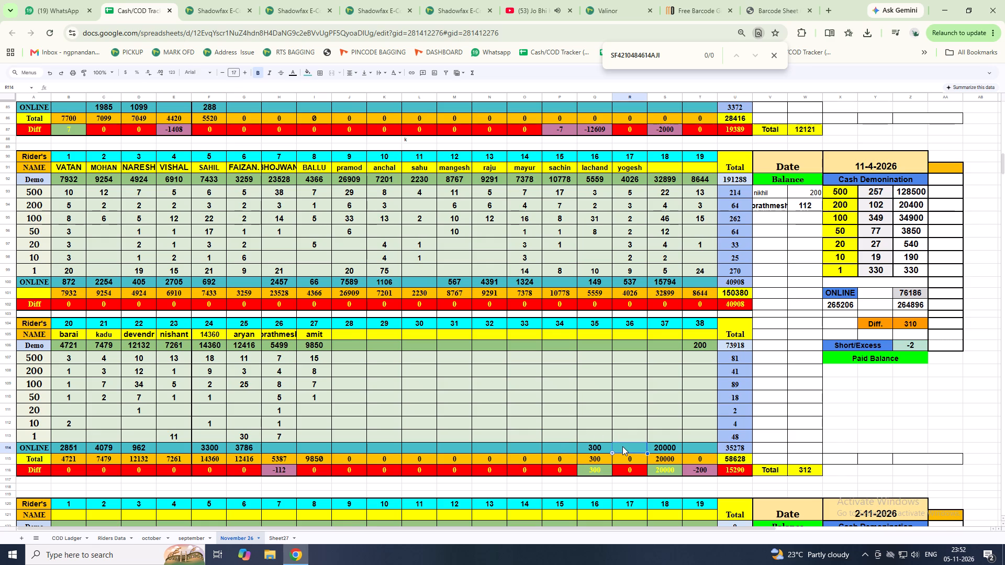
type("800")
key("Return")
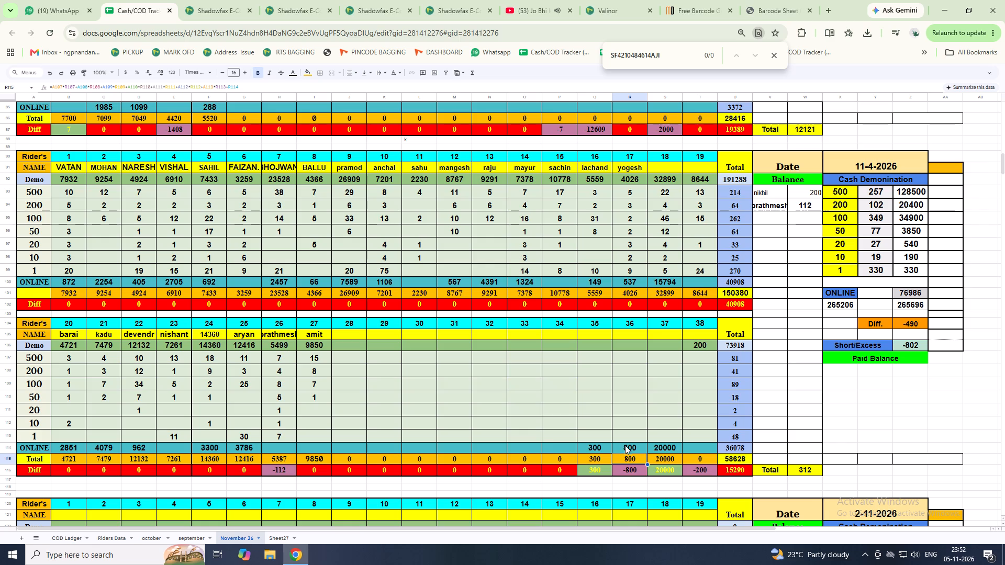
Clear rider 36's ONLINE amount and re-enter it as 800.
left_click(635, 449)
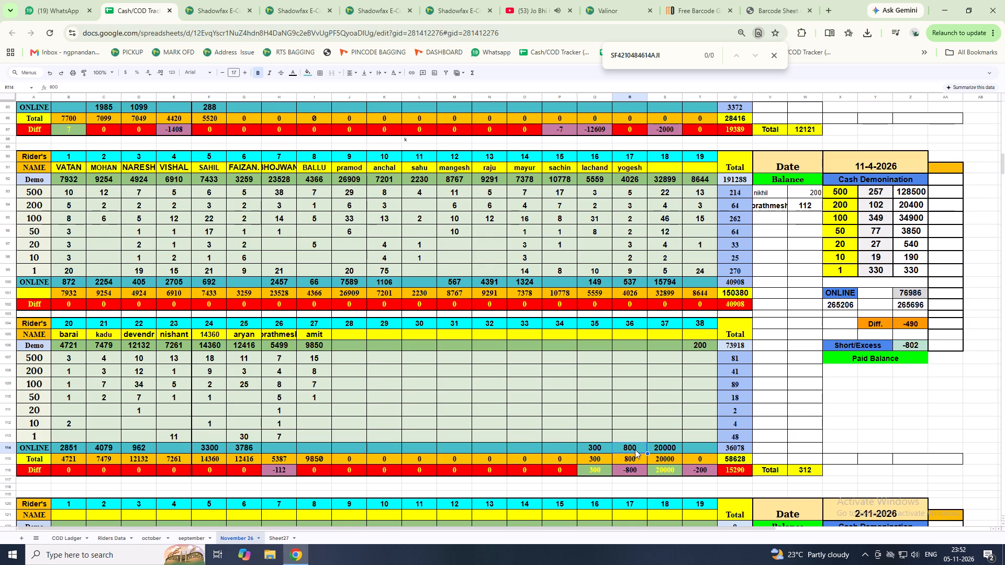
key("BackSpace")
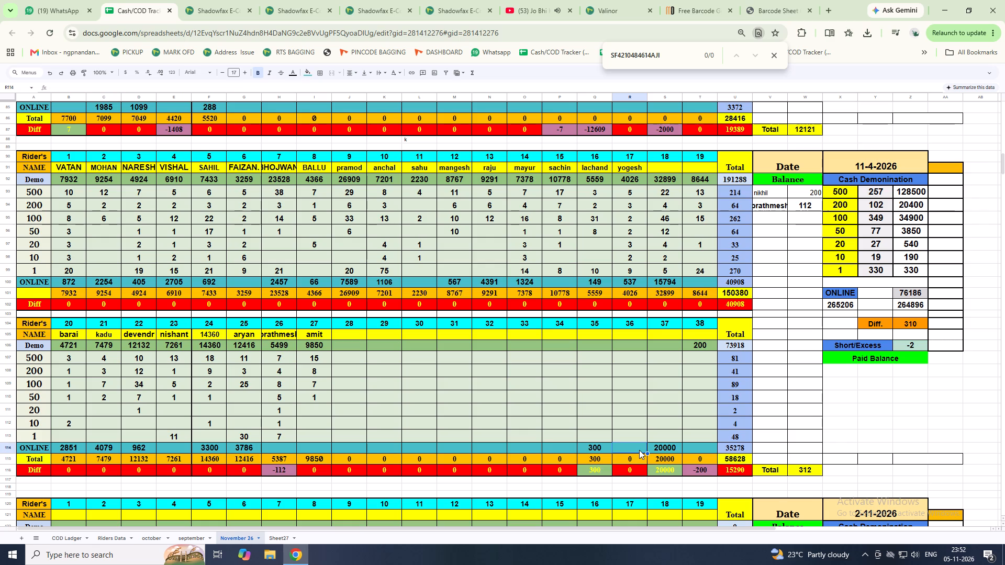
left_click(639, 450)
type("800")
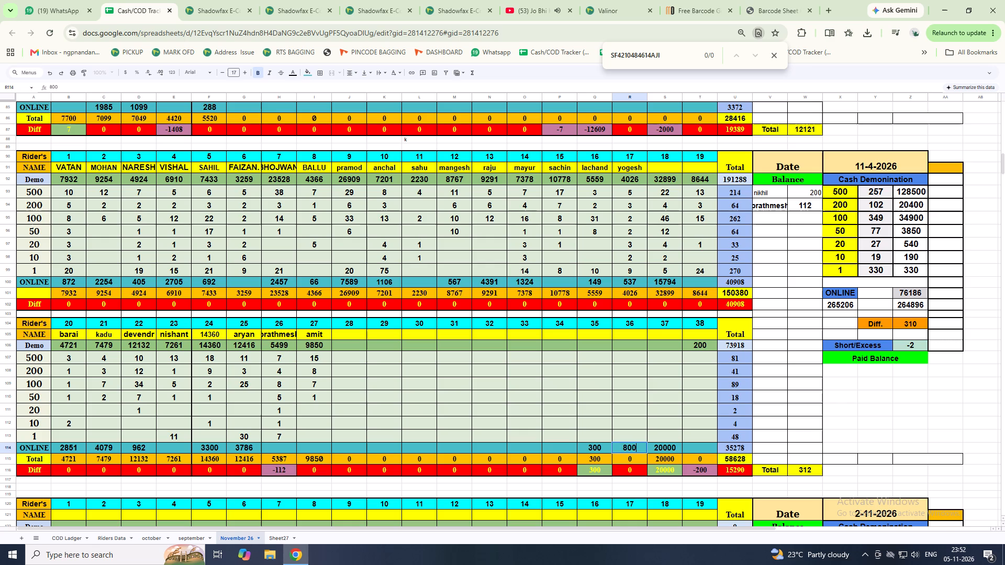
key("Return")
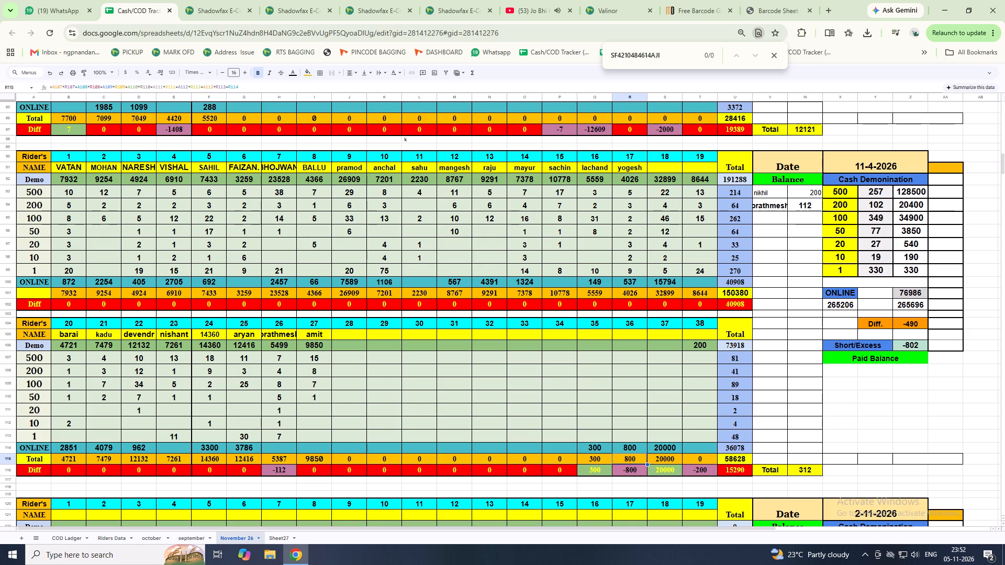
Move the ONLINE amount of 800 from rider 36 to rider 34 in the 11-4-2026 block.
left_click(623, 448)
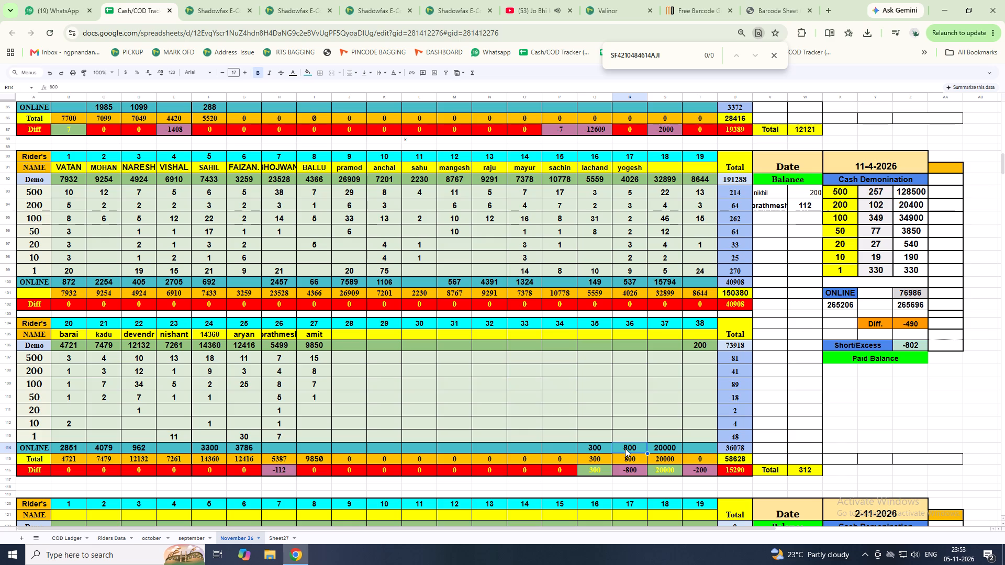
key("BackSpace")
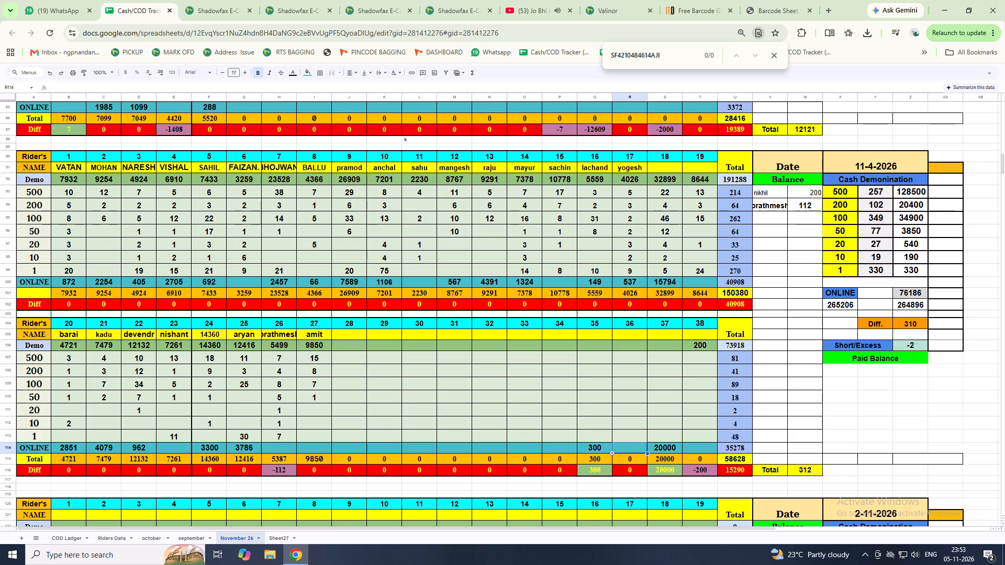
left_click(564, 448)
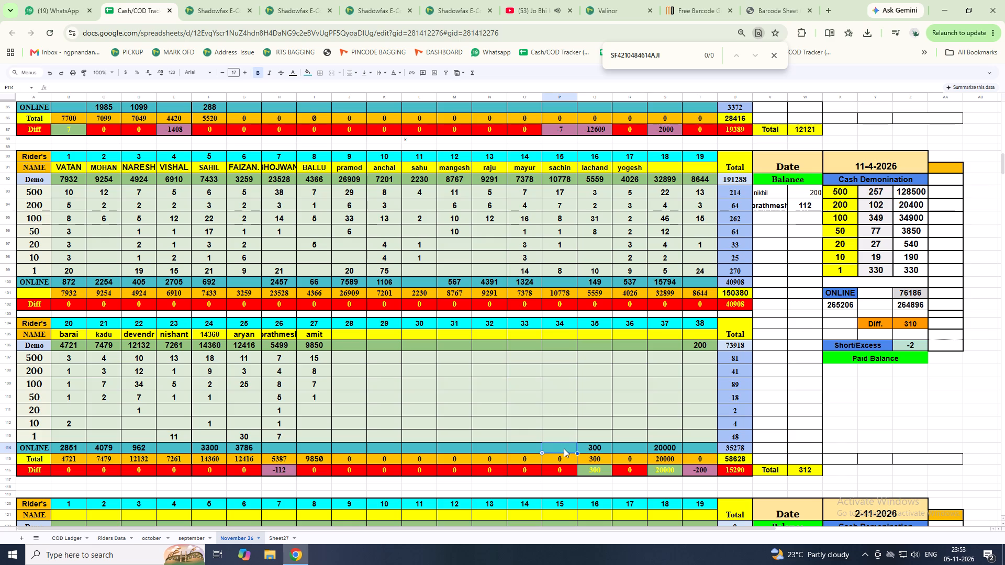
type("800")
key("Return")
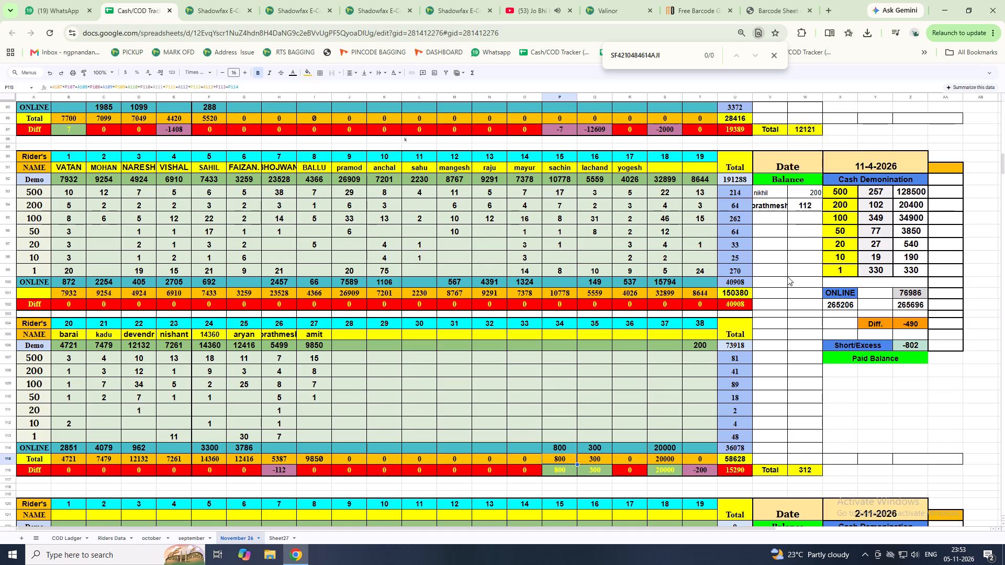
Enter khadtkar as the name of rider 18 in the 11-4-2026 block.
left_click(662, 166)
type("khad")
type("tkar")
key("Return")
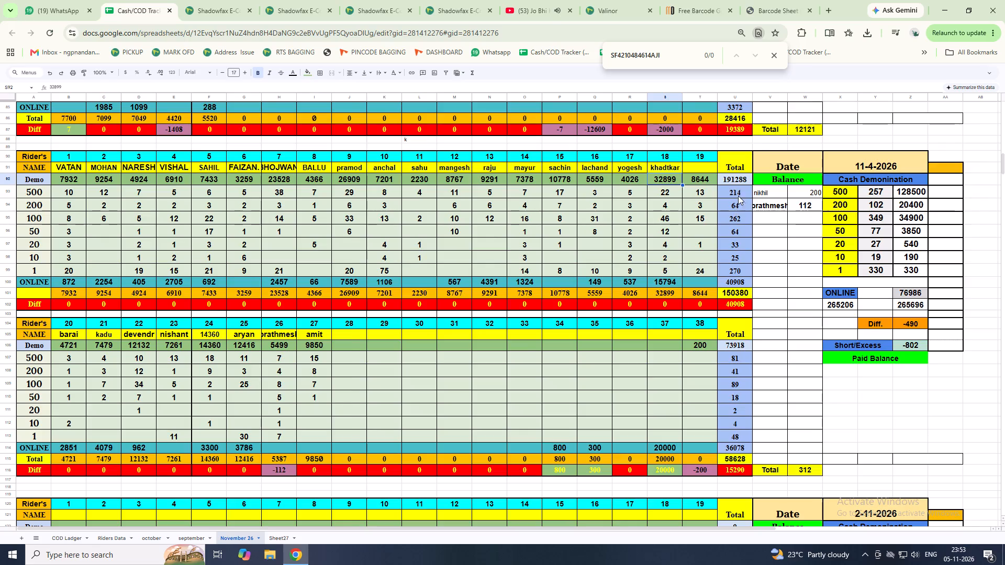
Switch to the Shadowfax portal and open the Rider COD Collection page under Cash Management.
left_click(219, 9)
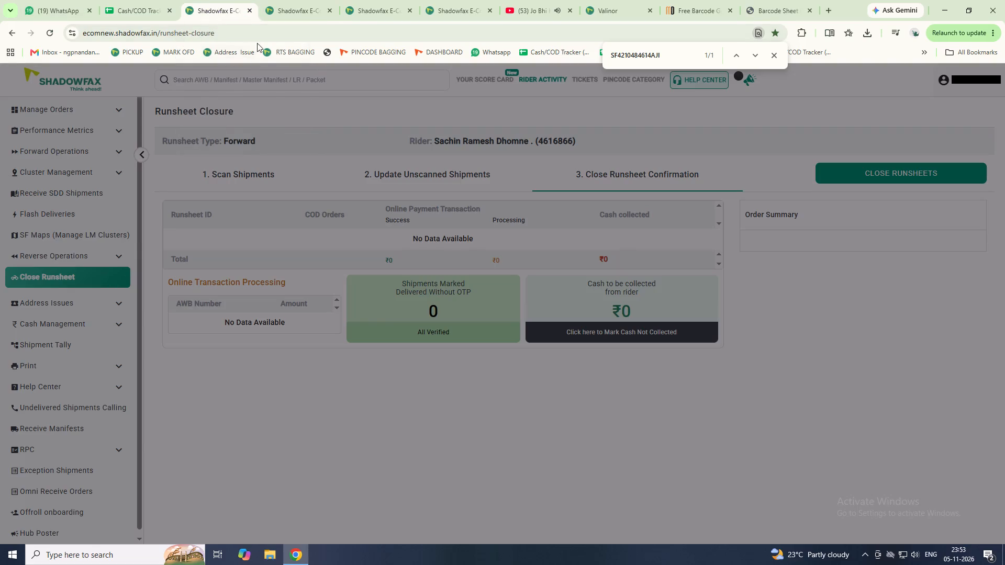
left_click(284, 10)
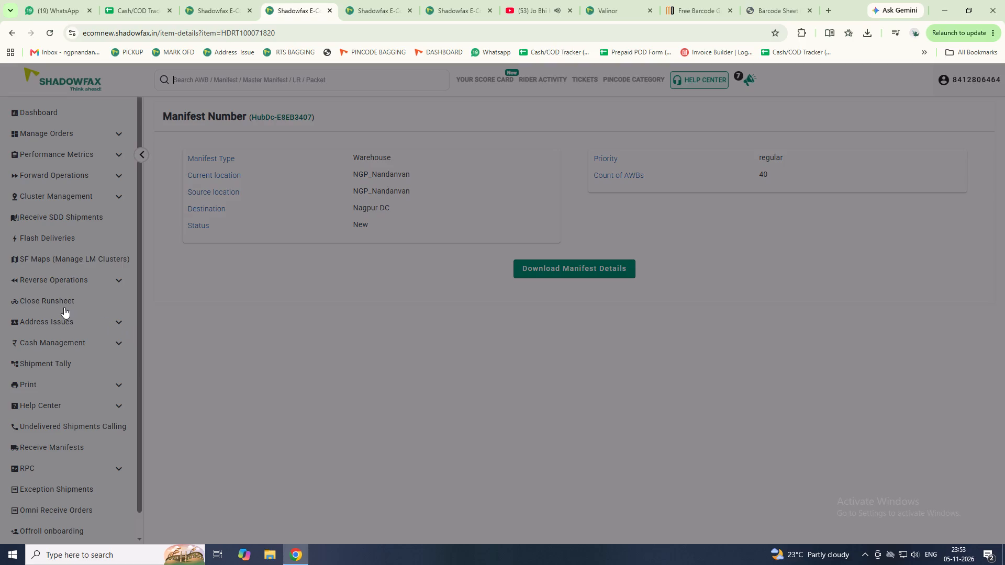
left_click(358, 2)
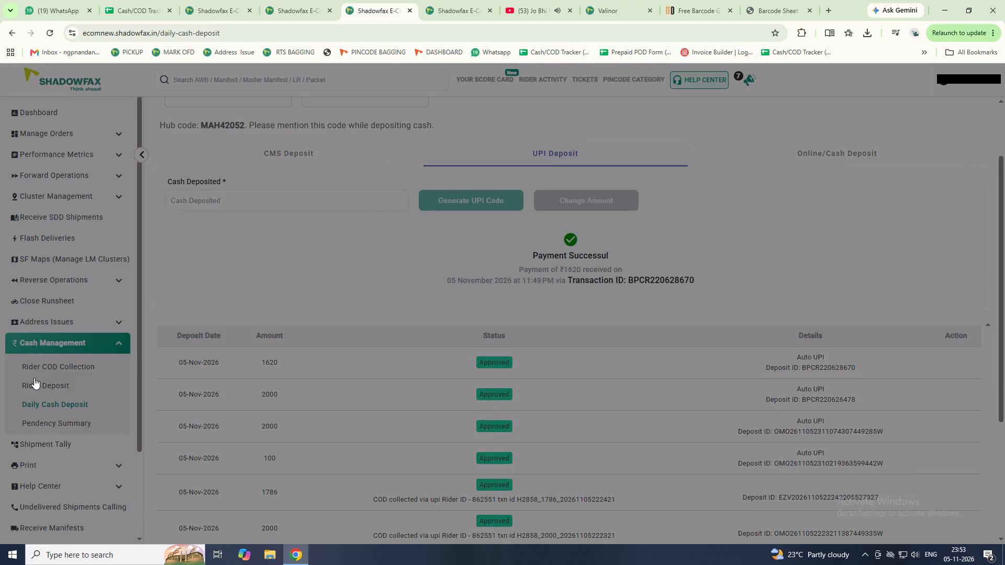
left_click(50, 386)
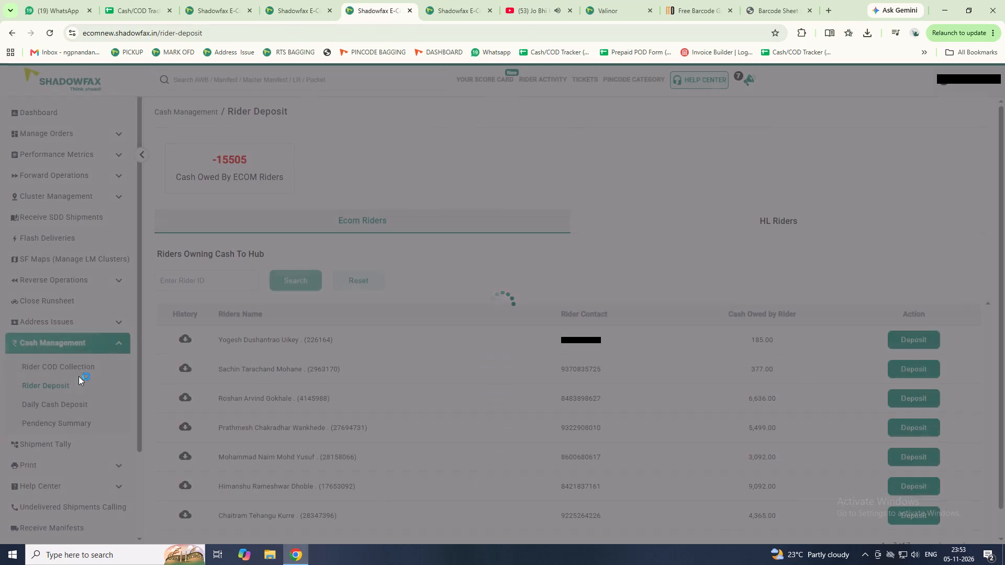
left_click(55, 366)
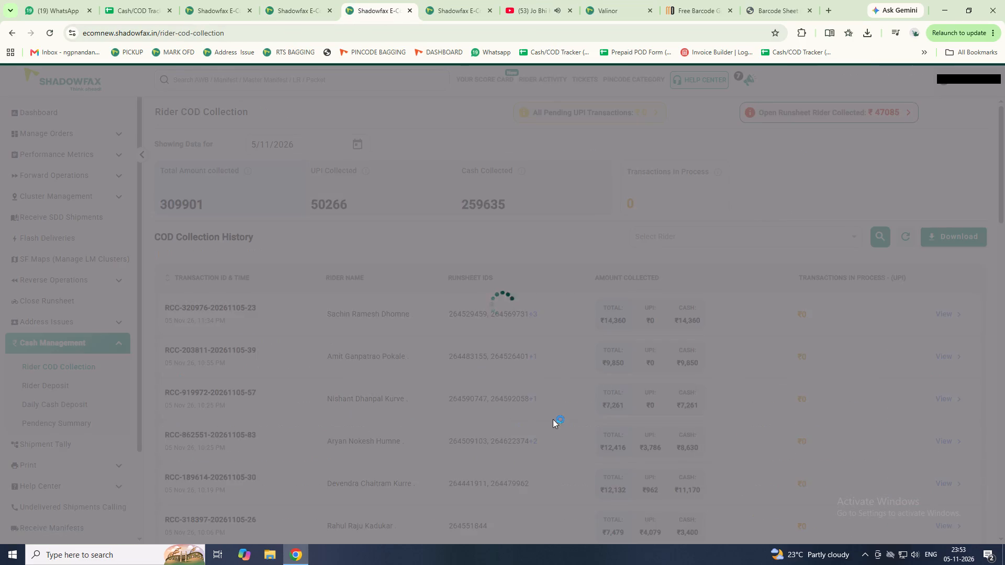
Check the riders in COD Collection History, then return to the Cash/COD Tracker and replace rider 24's name with dhomne.
scroll(604, 422, "down", 4)
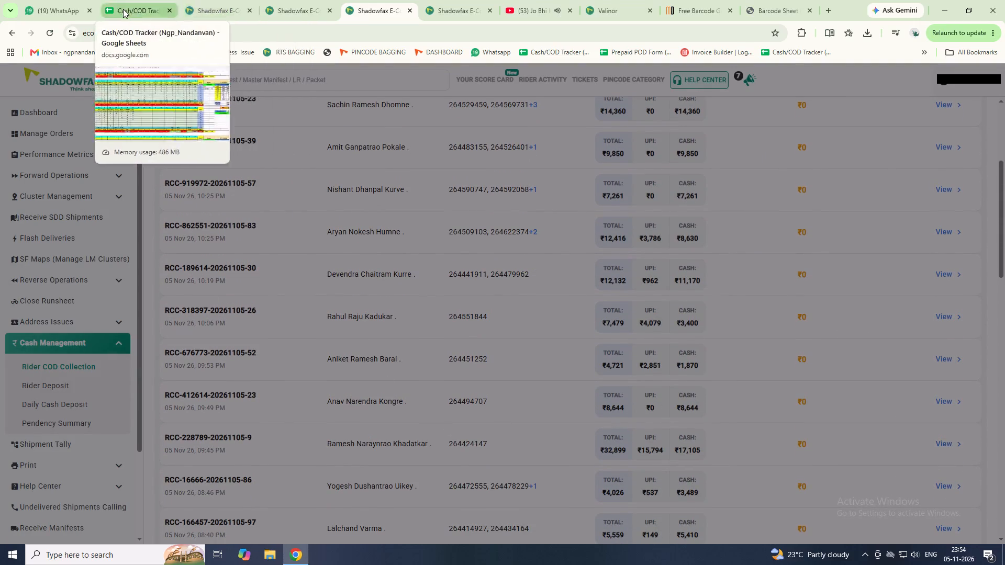
left_click(137, 9)
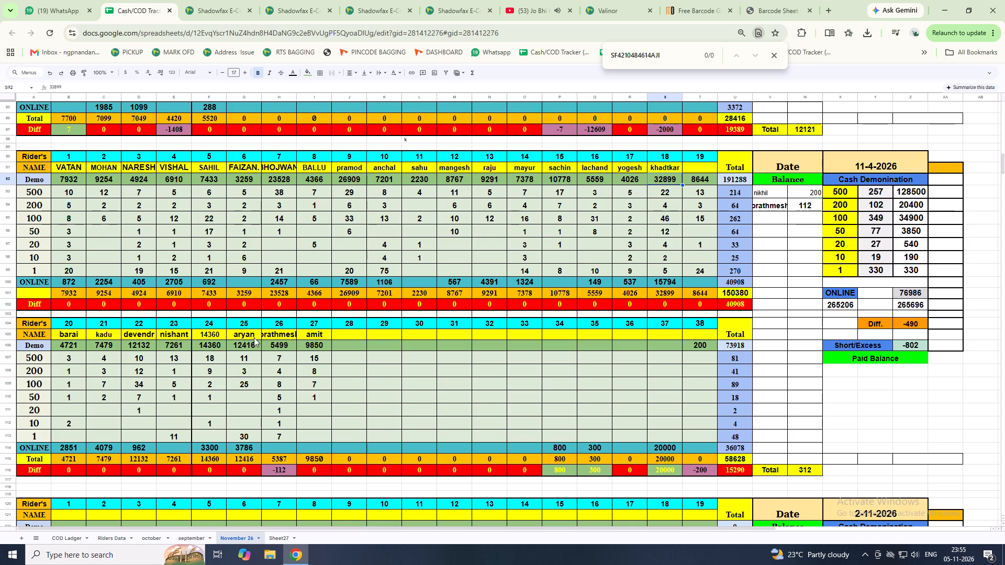
left_click(216, 330)
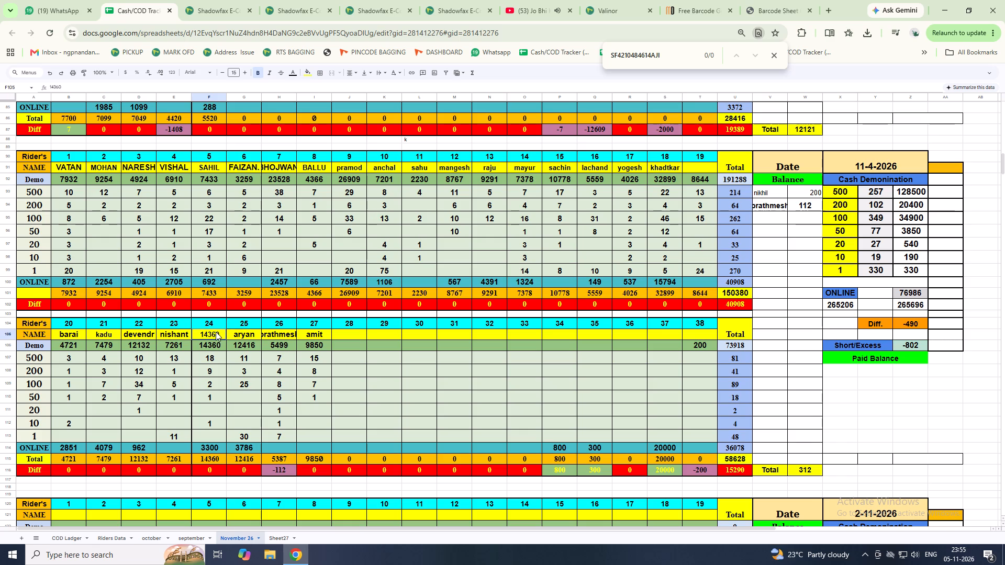
key("BackSpace")
type("dhomne")
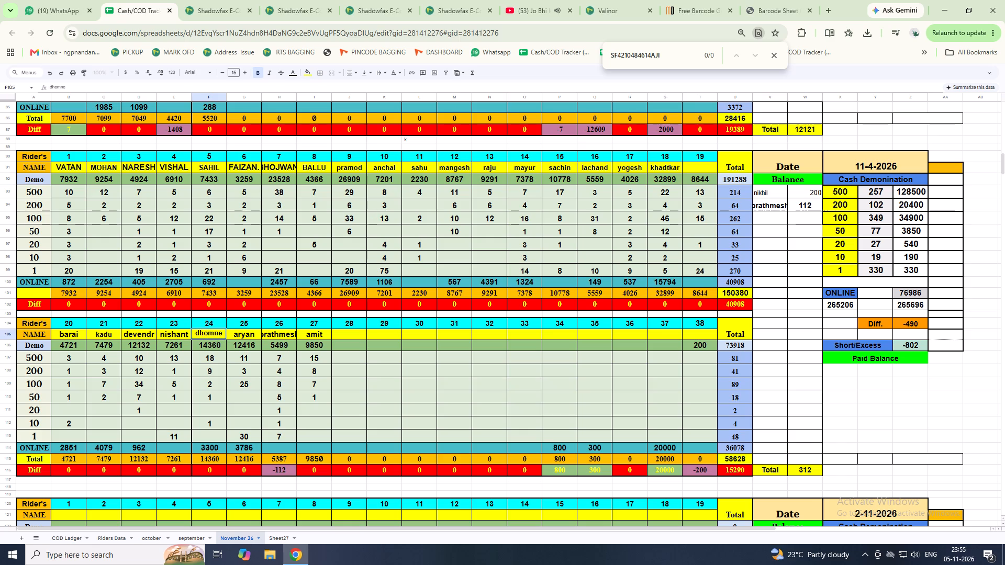
key("Return")
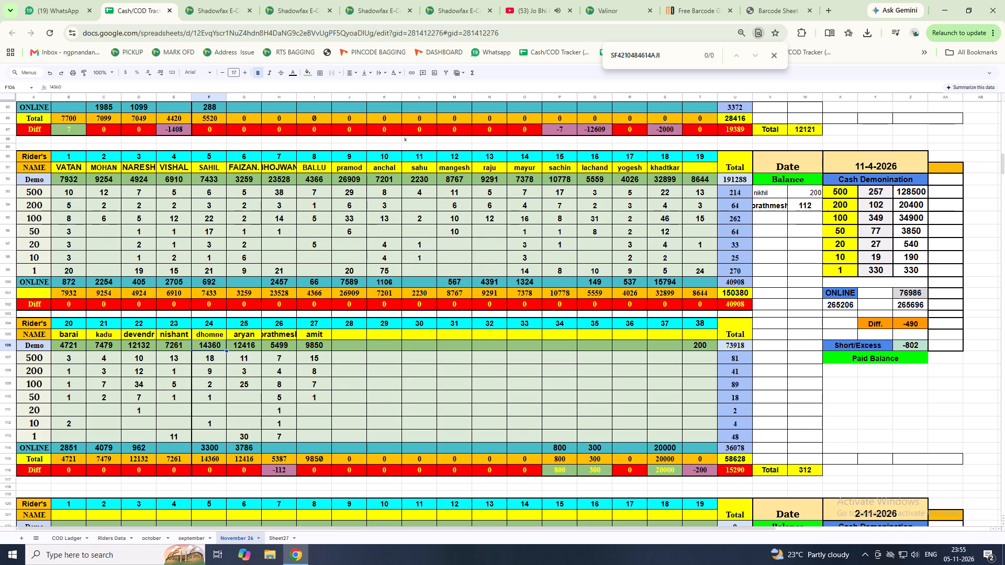
Enter anav as the name of rider 19 in the 11-4-2026 block.
left_click(697, 164)
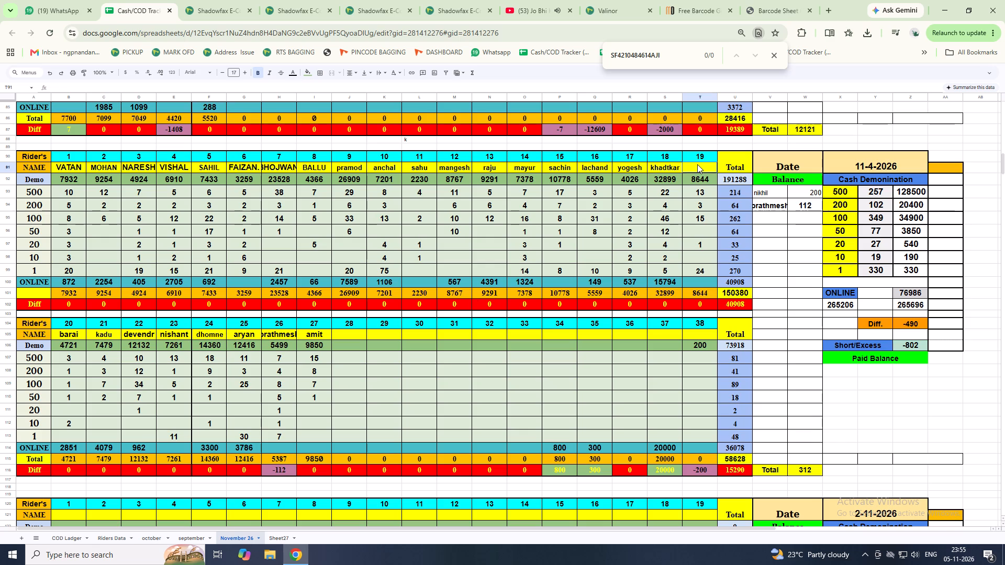
type("an")
key("a")
key("v")
key("Return")
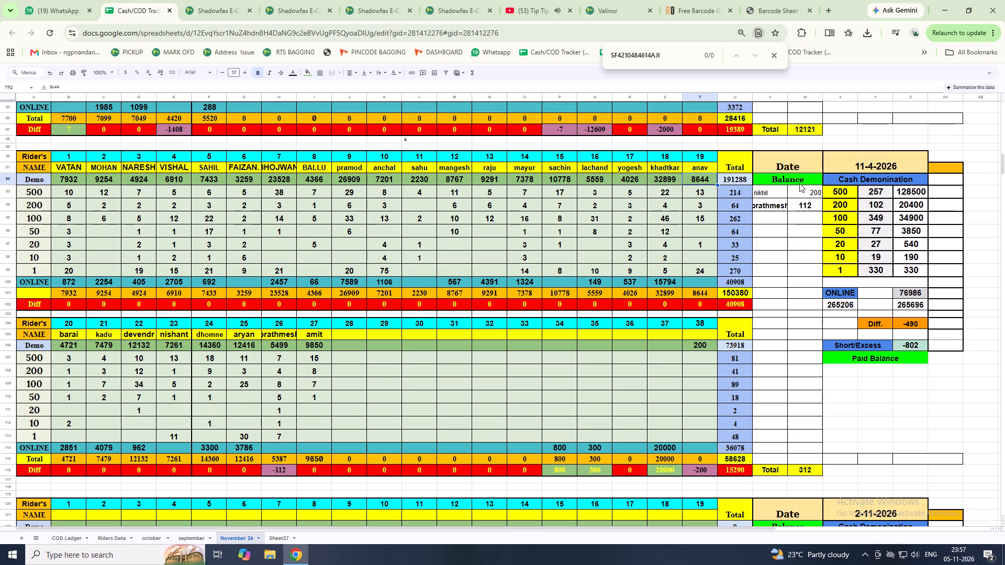
Clear the Demo amount of rider 38 in the 11-4-2026 block.
double_click(705, 347)
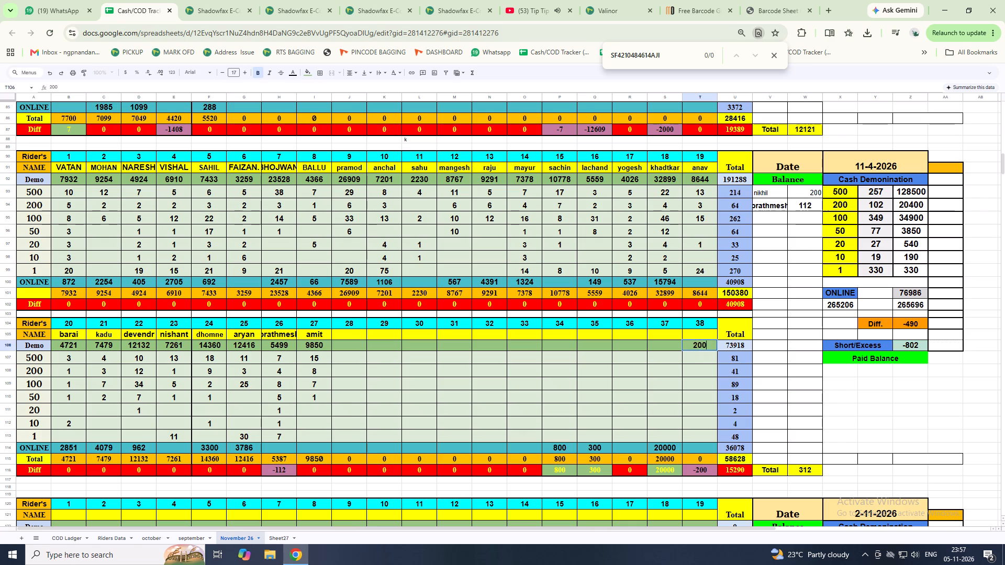
key("BackSpace")
key("BackSpace")
key("BackSpace")
key("BackSpace")
key("Return")
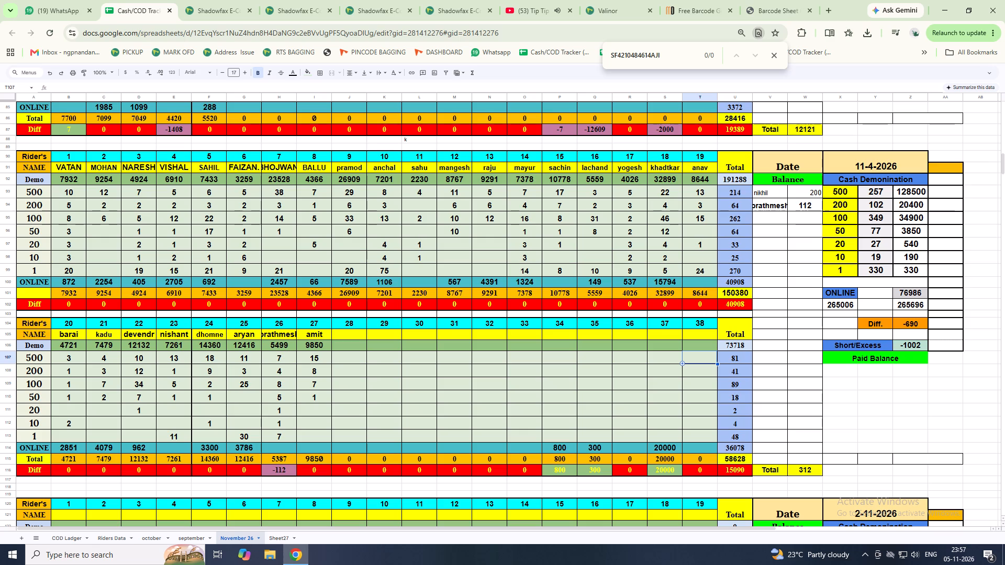
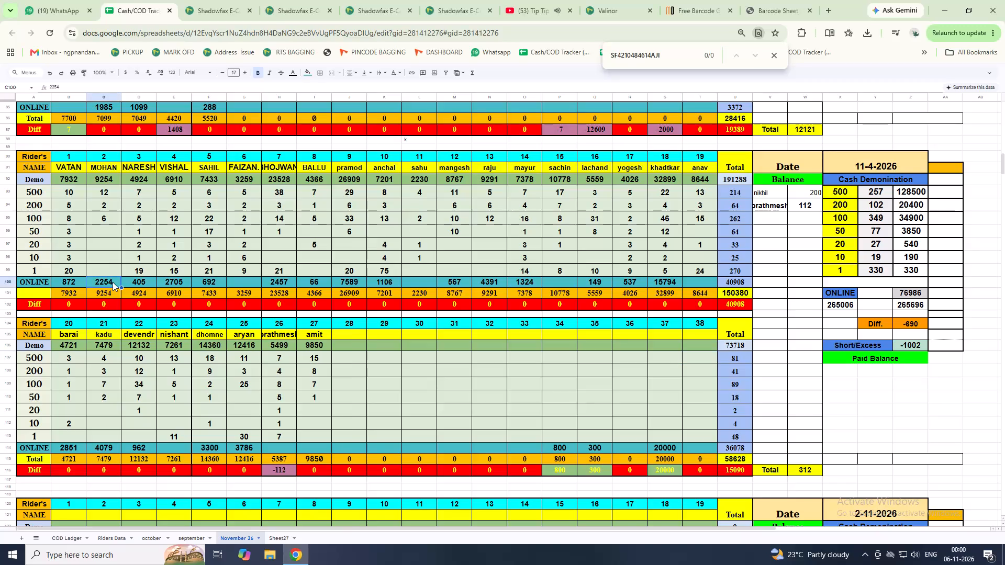
Set rider MOHAN's ONLINE amount to 1254 in the lower 11-4-2026 block.
key("BackSpace")
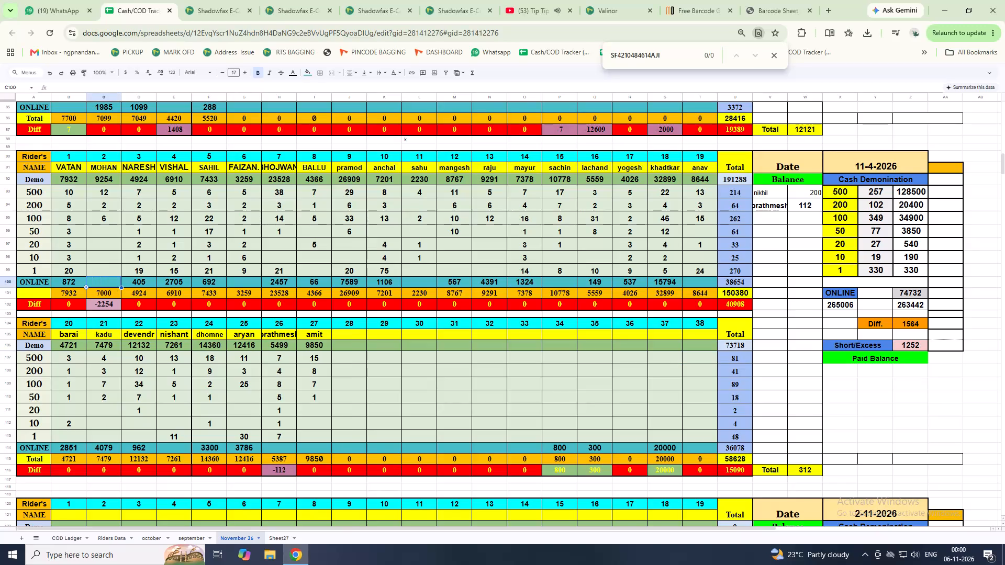
type("12")
type("54")
key("Return")
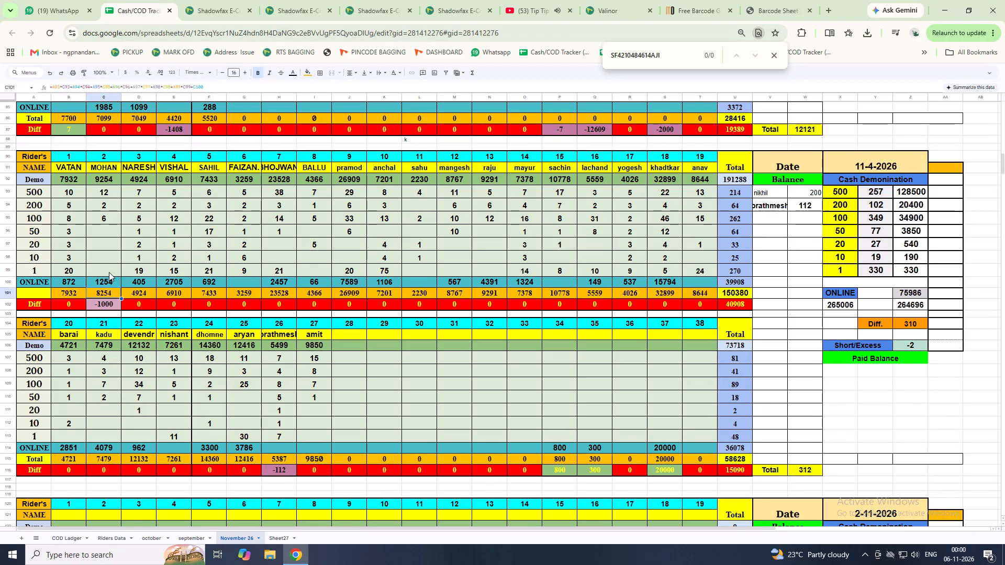
Enter 1000 as rider MOHAN's count of 1-rupee denomination in the lower 11-4-2026 block.
left_click(109, 272)
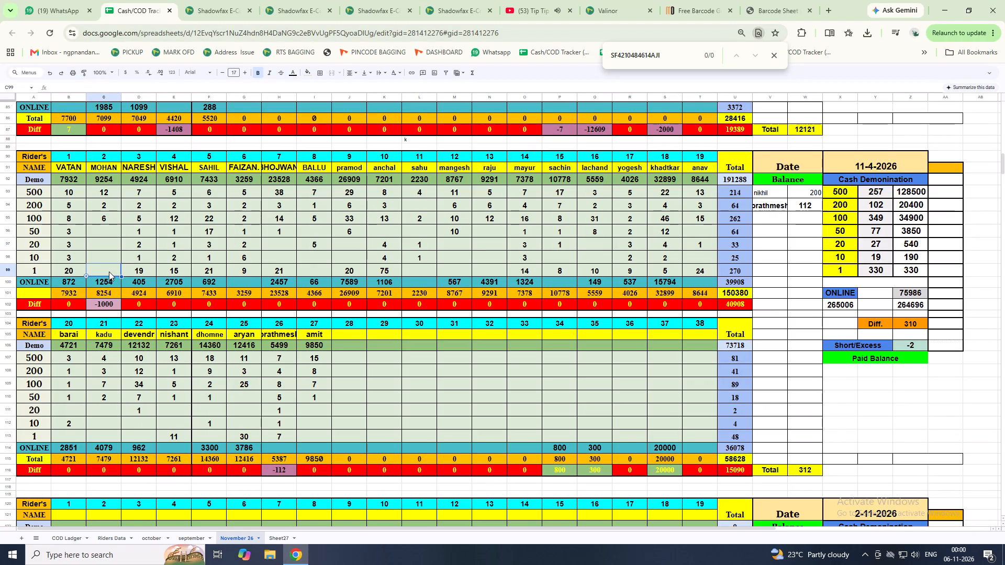
type("1000")
key("Return")
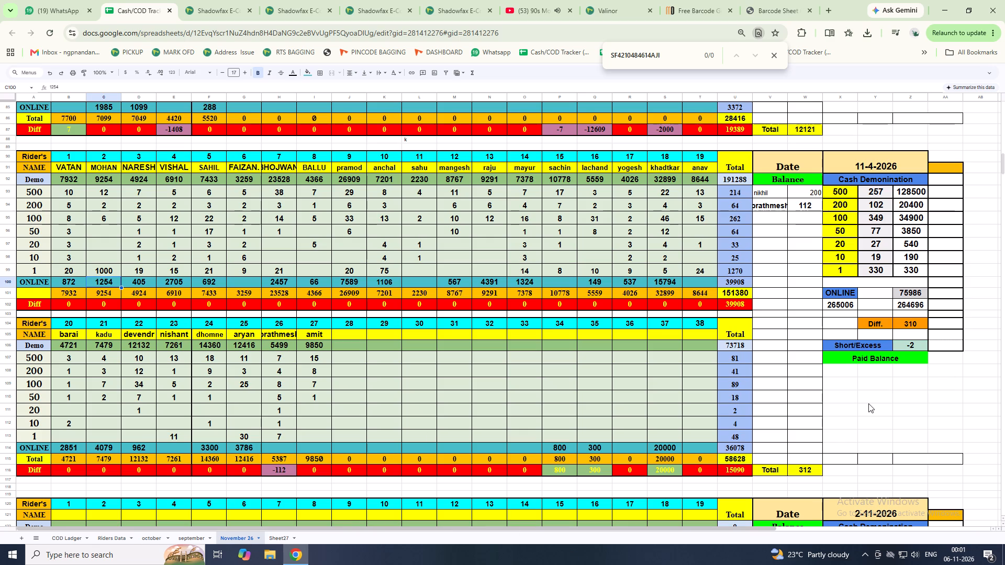
Compare the Balance lists of the two 11-4-2026 blocks and find the separate balance list below the last block.
scroll(841, 211, "down", 1)
scroll(878, 187, "up", 8)
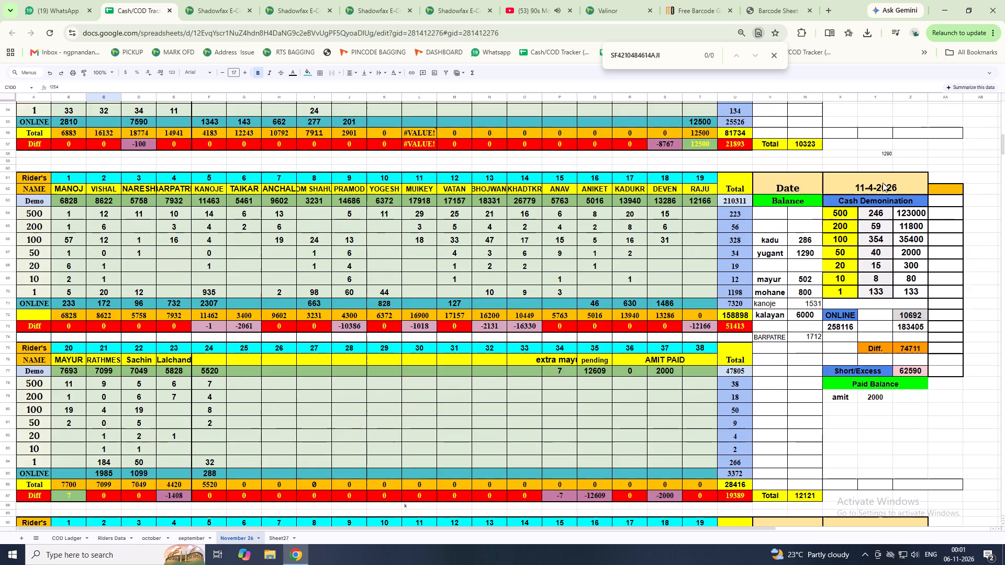
scroll(886, 195, "down", 5)
scroll(870, 269, "up", 5)
scroll(862, 338, "down", 4)
scroll(861, 340, "up", 1)
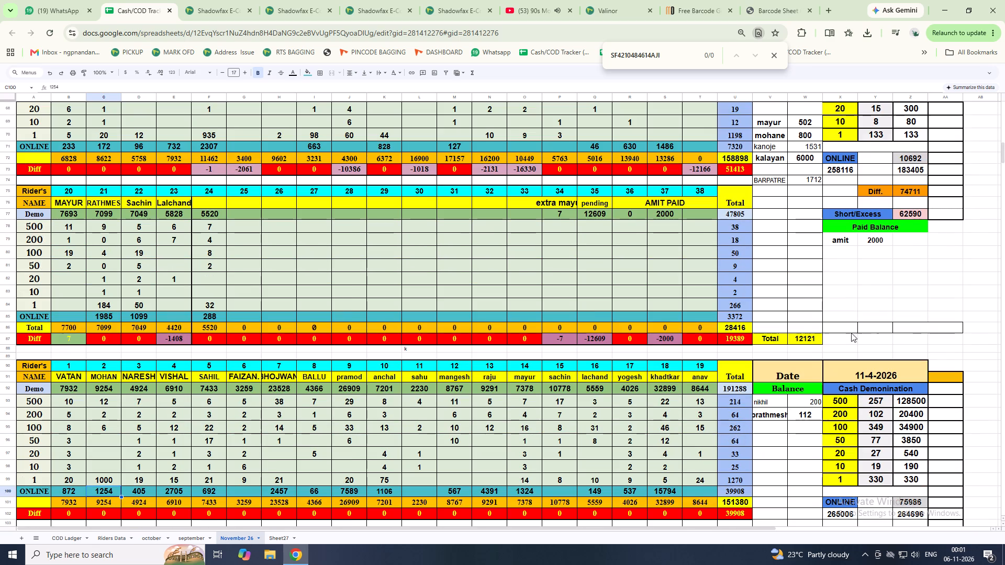
scroll(803, 208, "up", 2)
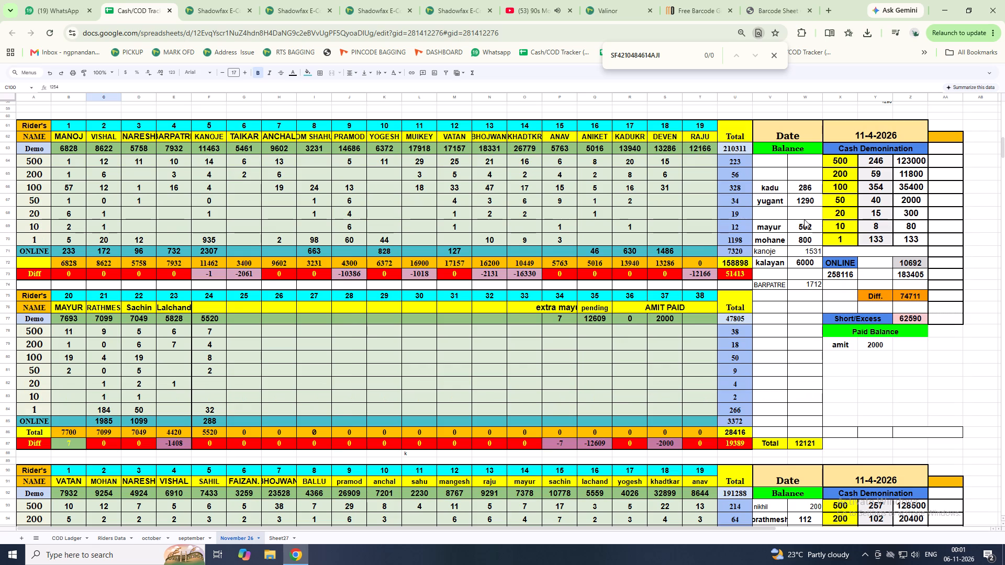
scroll(796, 531, "down", 7)
scroll(747, 281, "down", 4)
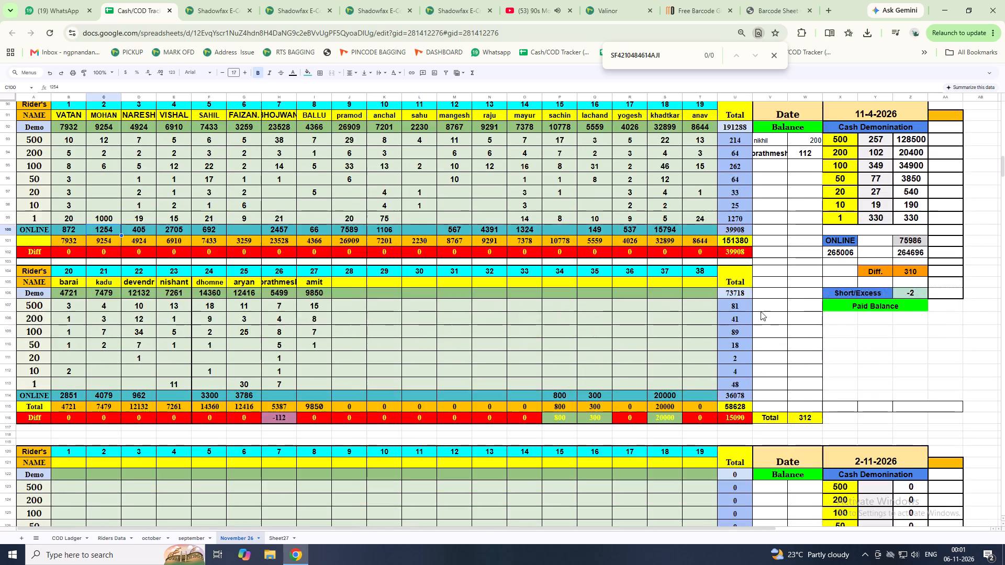
scroll(761, 311, "down", 4)
scroll(757, 353, "down", 8)
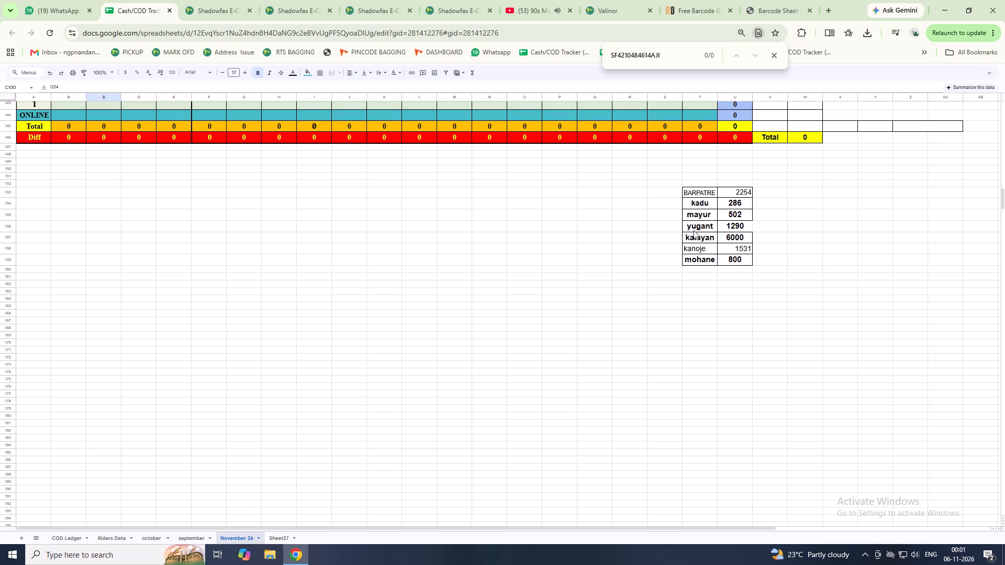
Clear the names and amounts of the BARPATRE and kadu entries in the separate balance list.
left_click(742, 200)
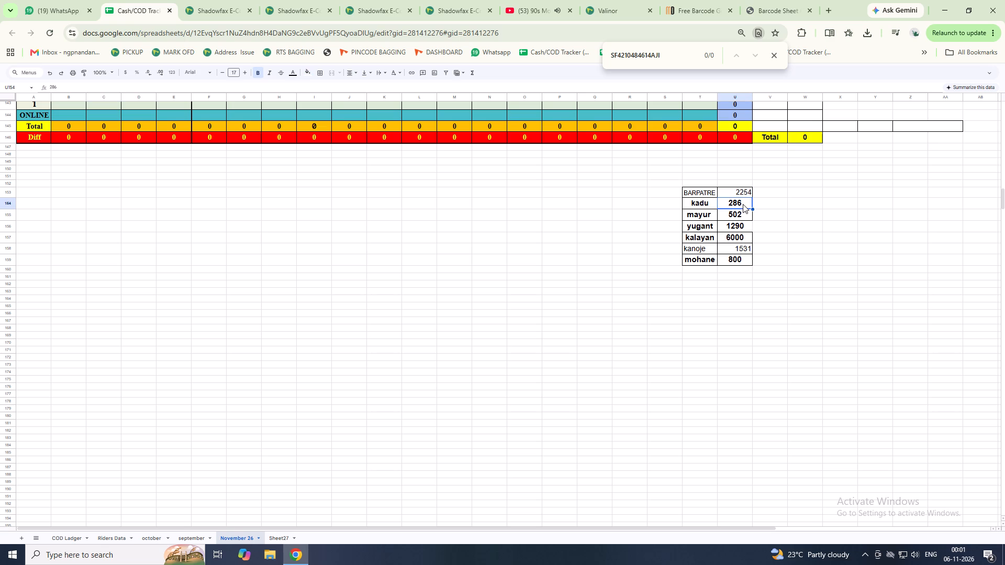
double_click(734, 194)
double_click(689, 196)
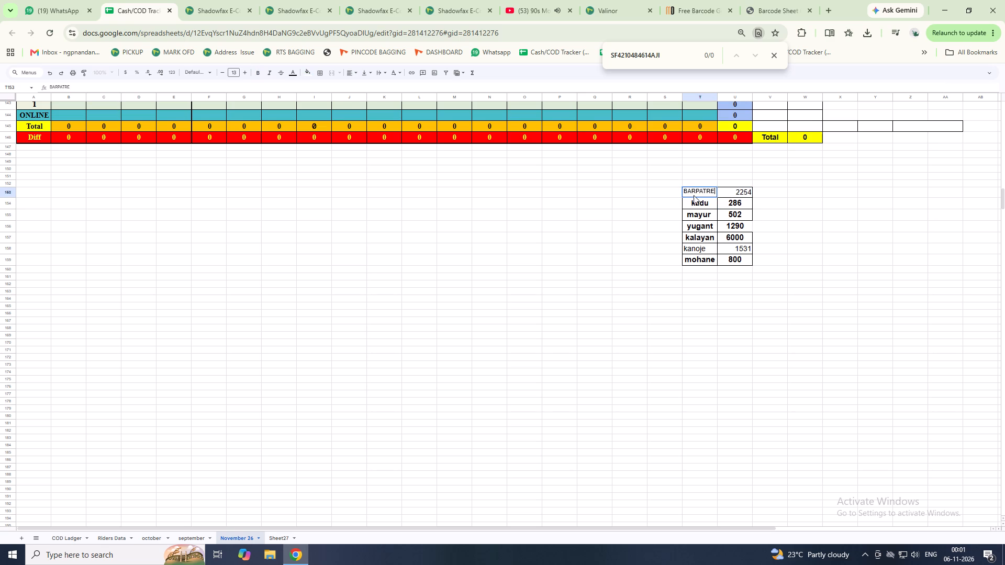
key("shift+Right")
key("shift+Right")
left_click(724, 194)
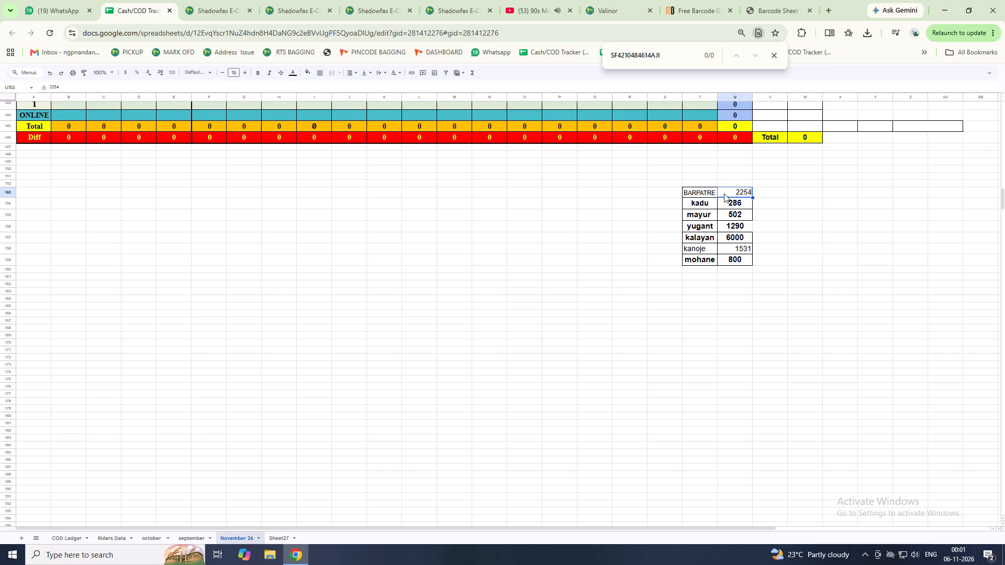
left_click(706, 193)
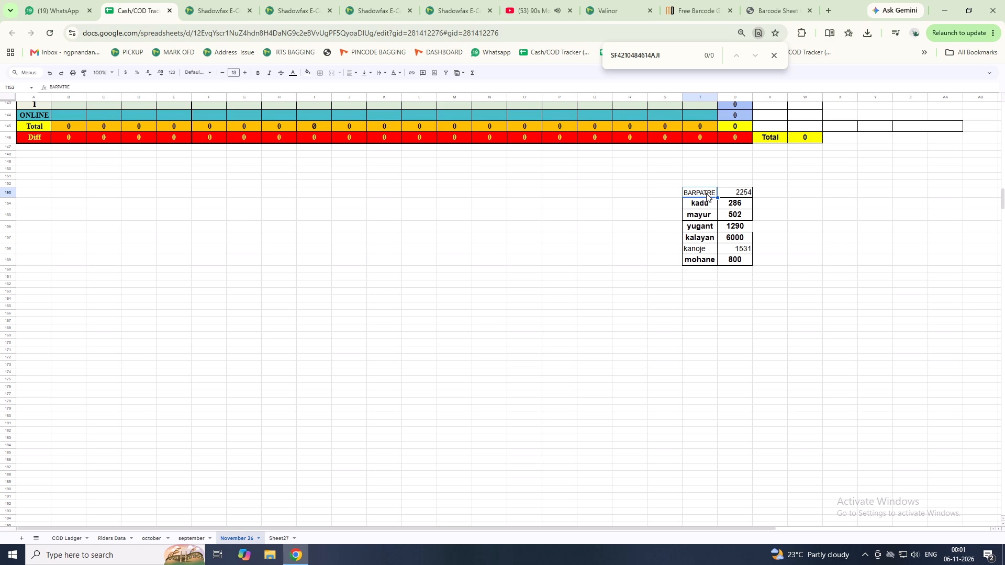
key("shift+Right")
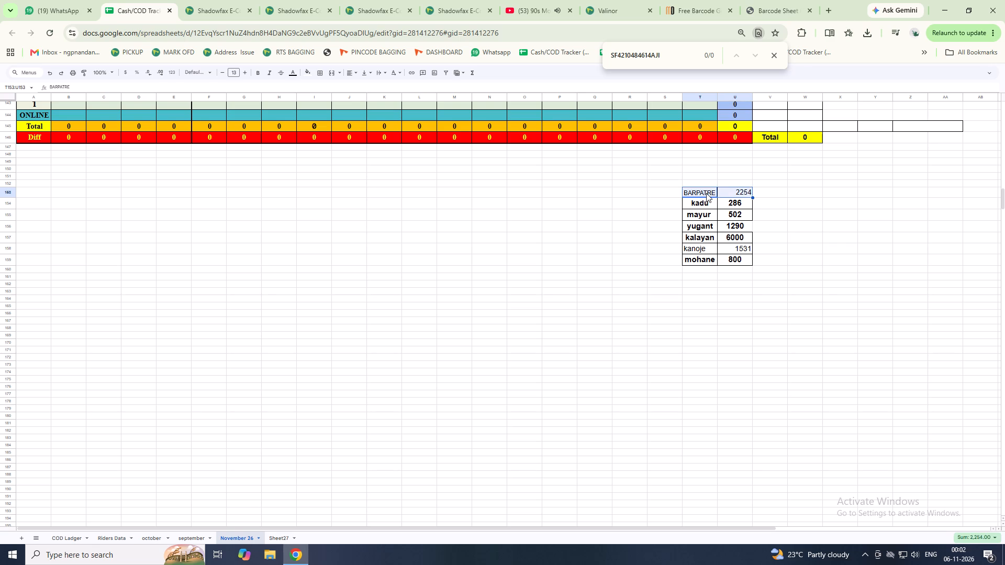
key("shift+Down")
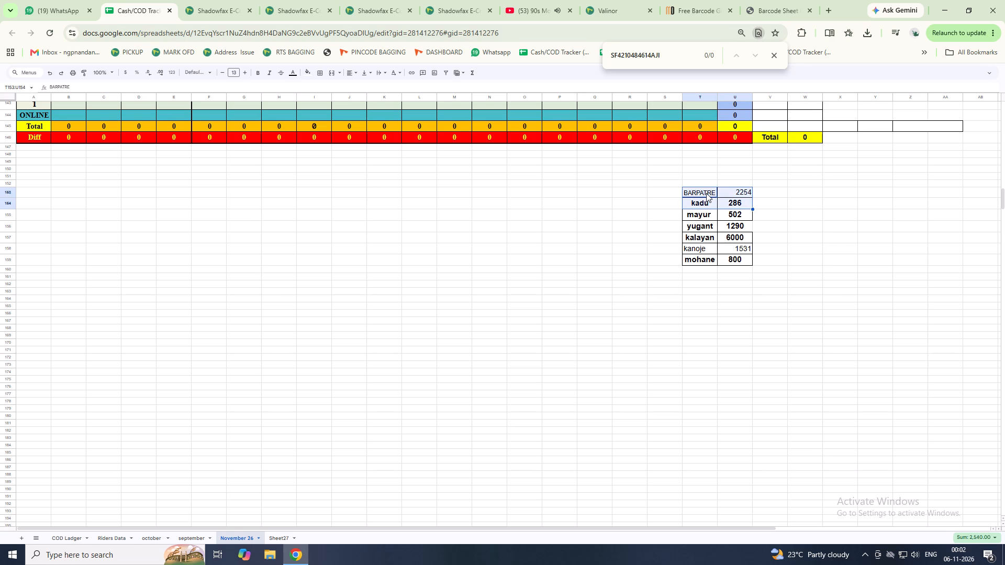
key("Delete")
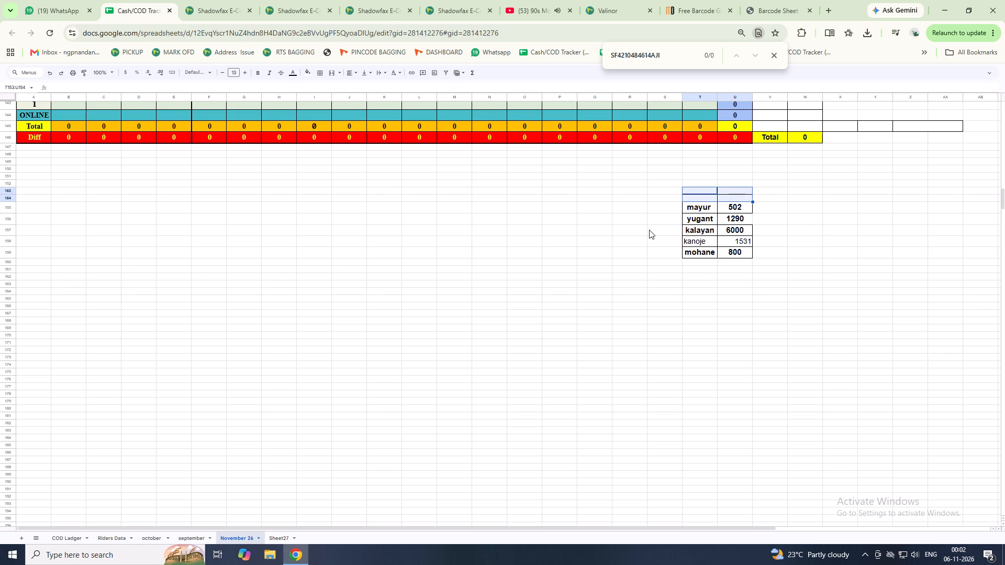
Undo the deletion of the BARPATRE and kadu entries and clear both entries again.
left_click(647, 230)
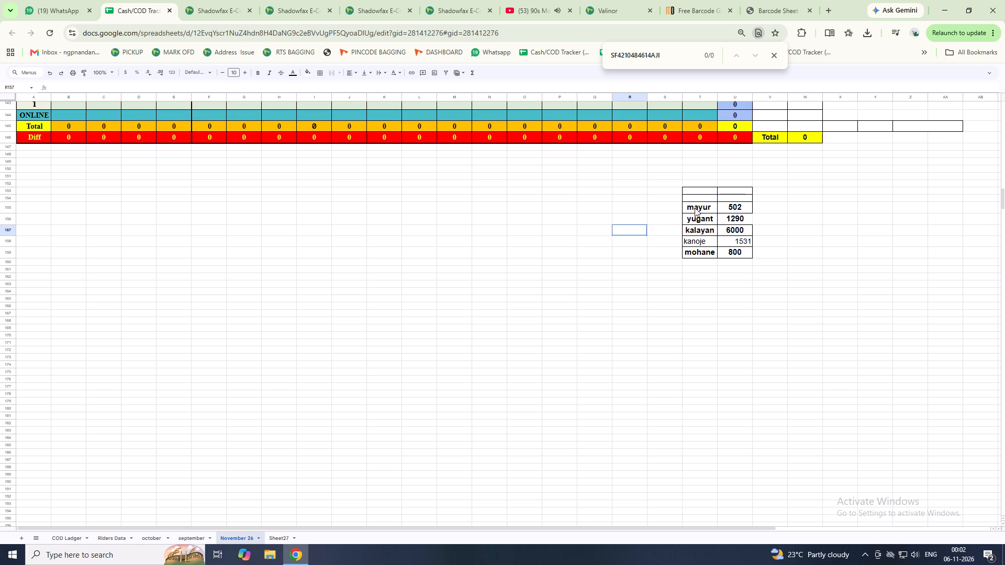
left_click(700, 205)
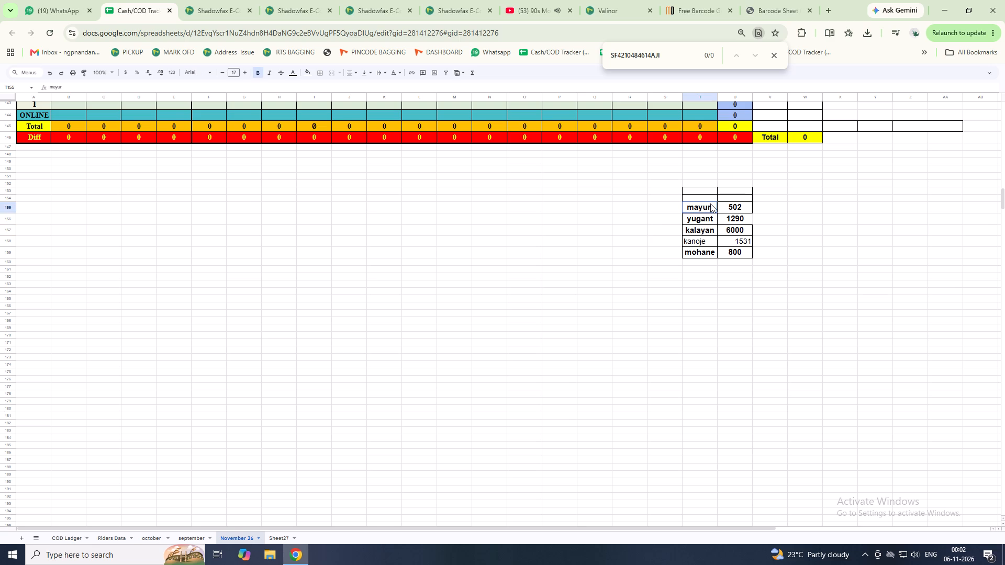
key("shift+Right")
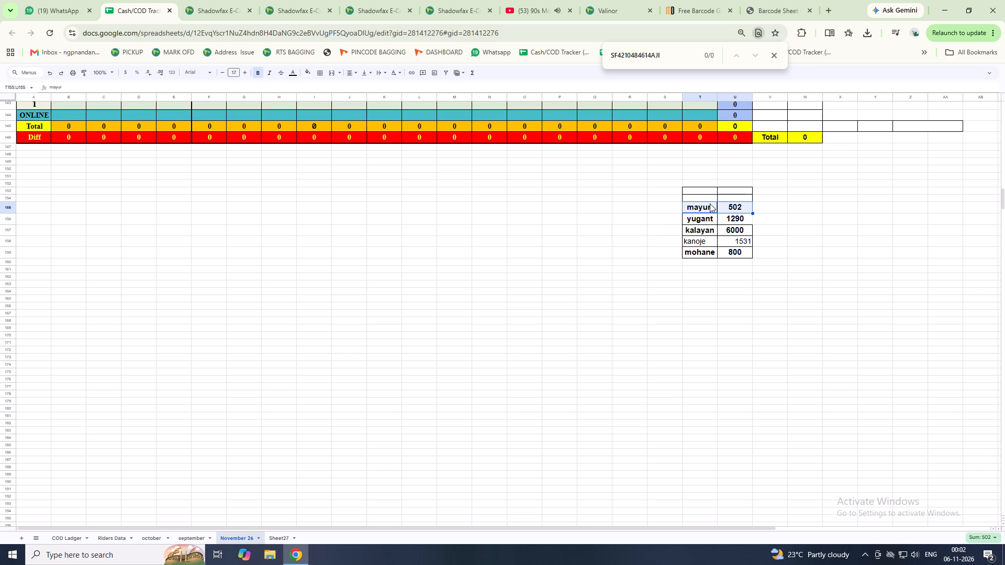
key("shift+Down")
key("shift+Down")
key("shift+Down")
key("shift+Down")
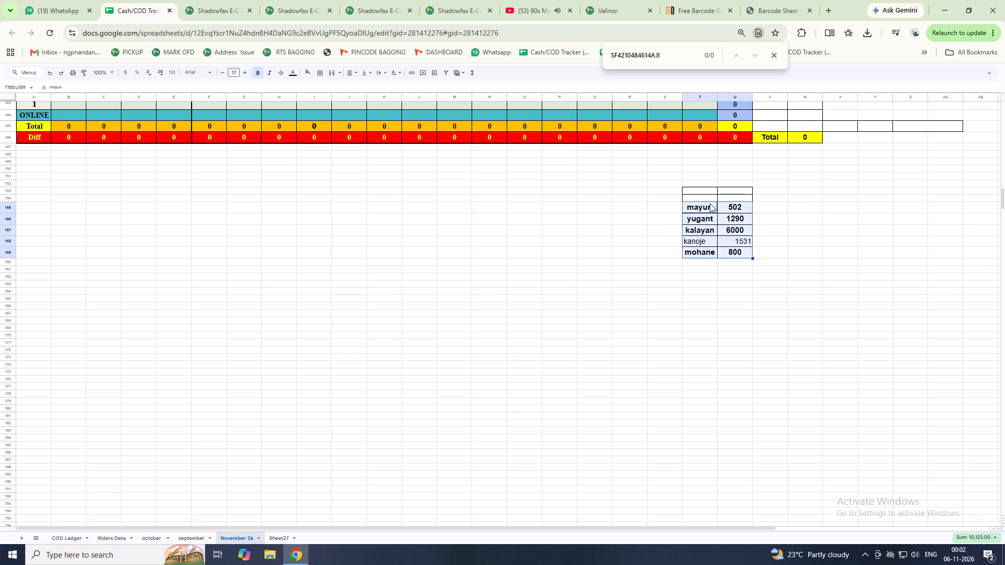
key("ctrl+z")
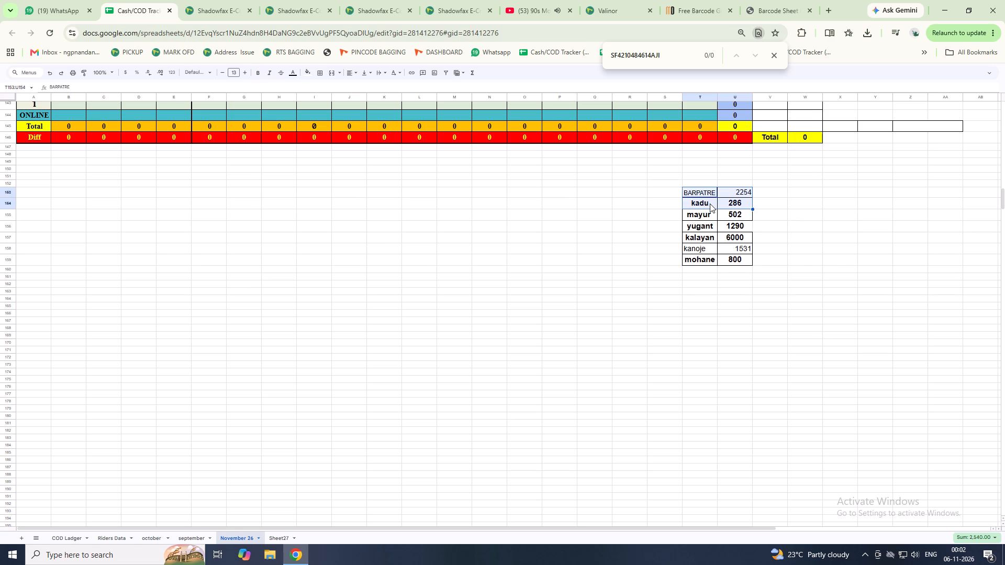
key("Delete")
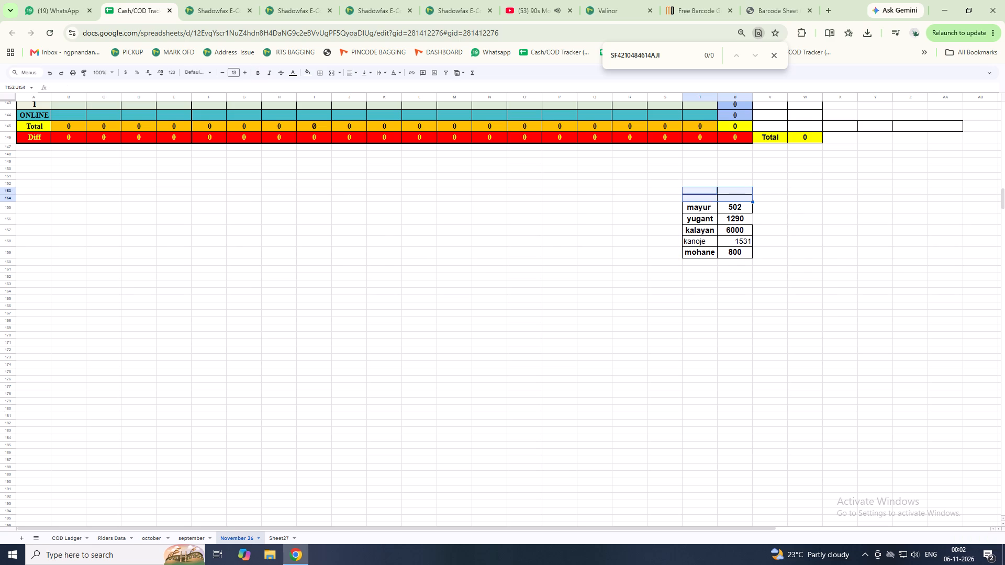
Copy the remaining five names and amounts, mayur through mohane, from the separate balance list.
left_click(703, 212)
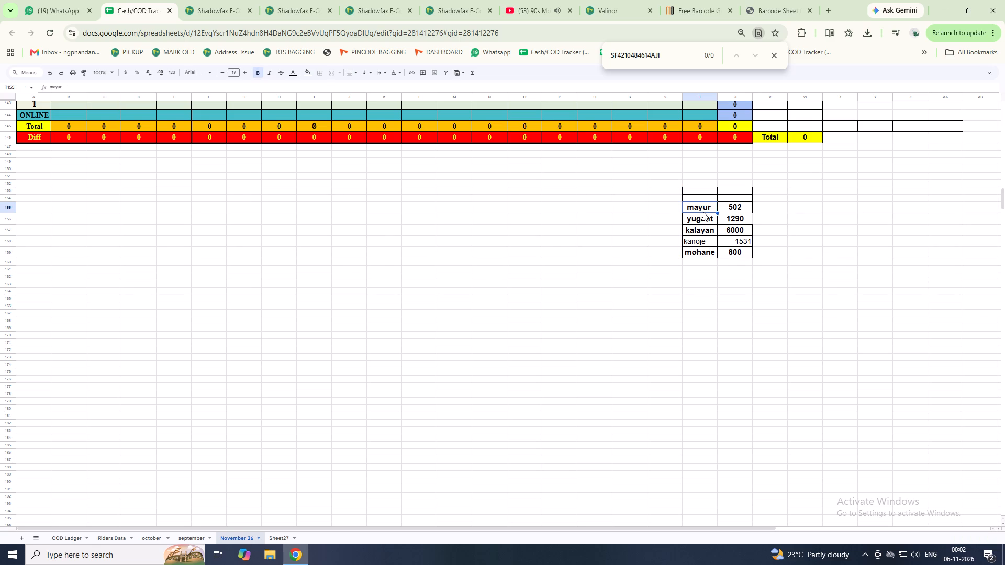
key("shift+Right")
key("shift+Down")
key("shift+Down")
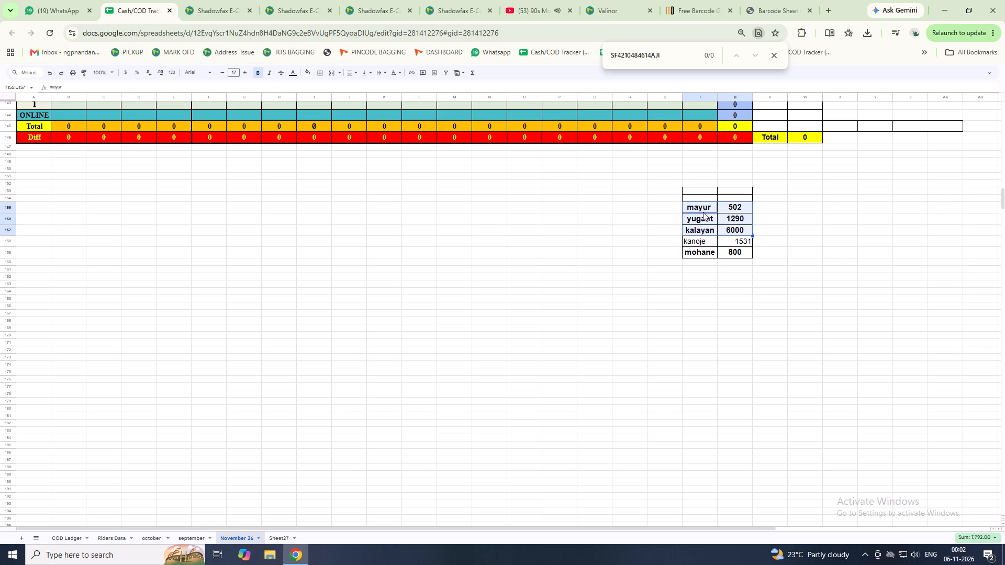
key("shift+Down")
key("shift+Down")
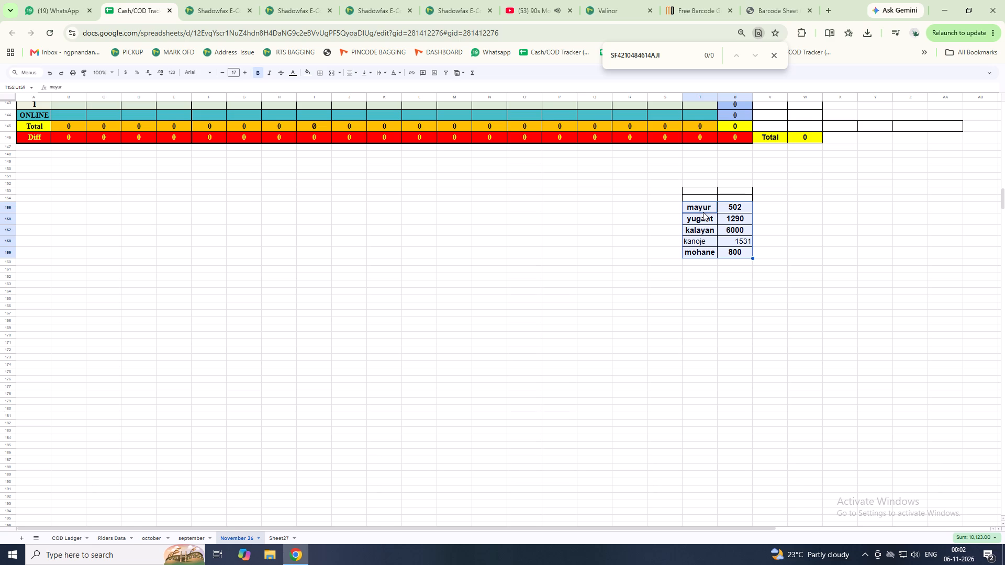
key("ctrl+c")
Change the date of the lower 11-4-2026 block to 11-5-2026.
scroll(765, 230, "up", 7)
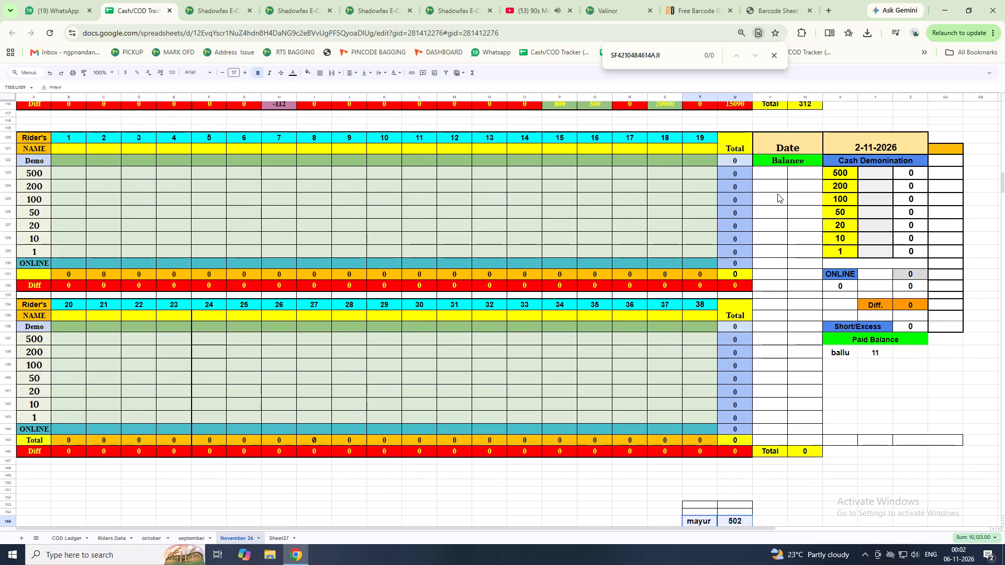
scroll(778, 194, "up", 6)
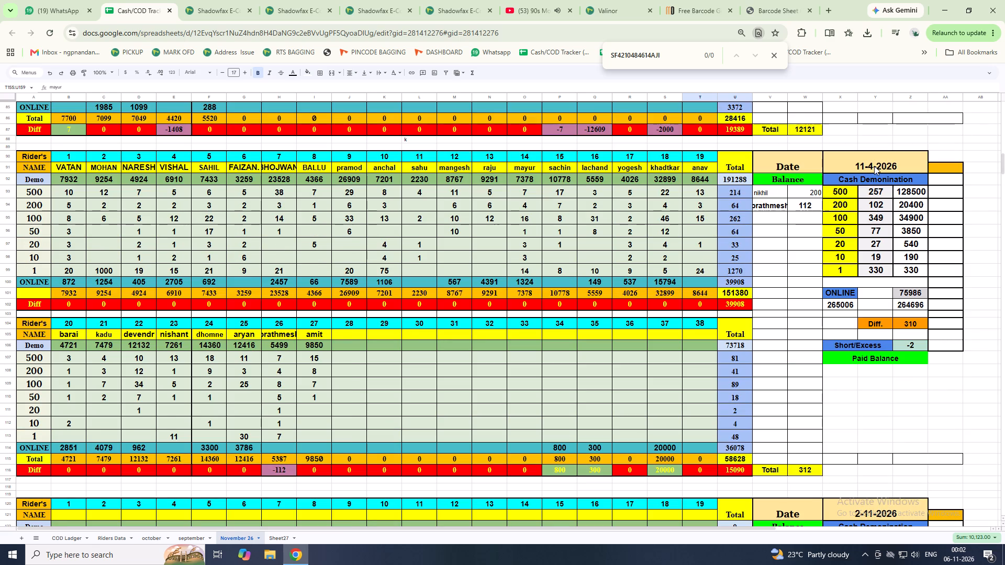
left_click(872, 164)
double_click(870, 164)
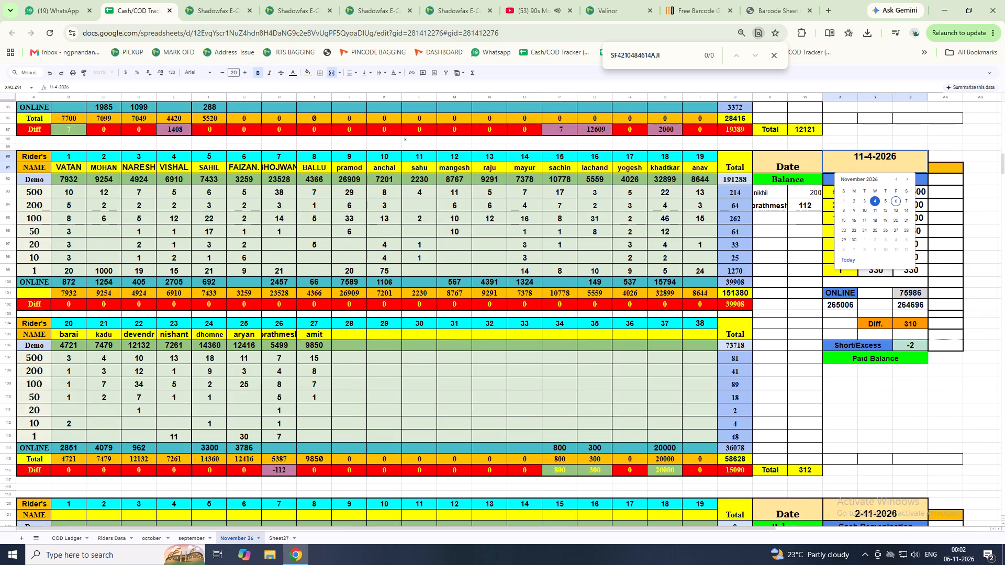
double_click(872, 156)
key("BackSpace")
key("ctrl+z")
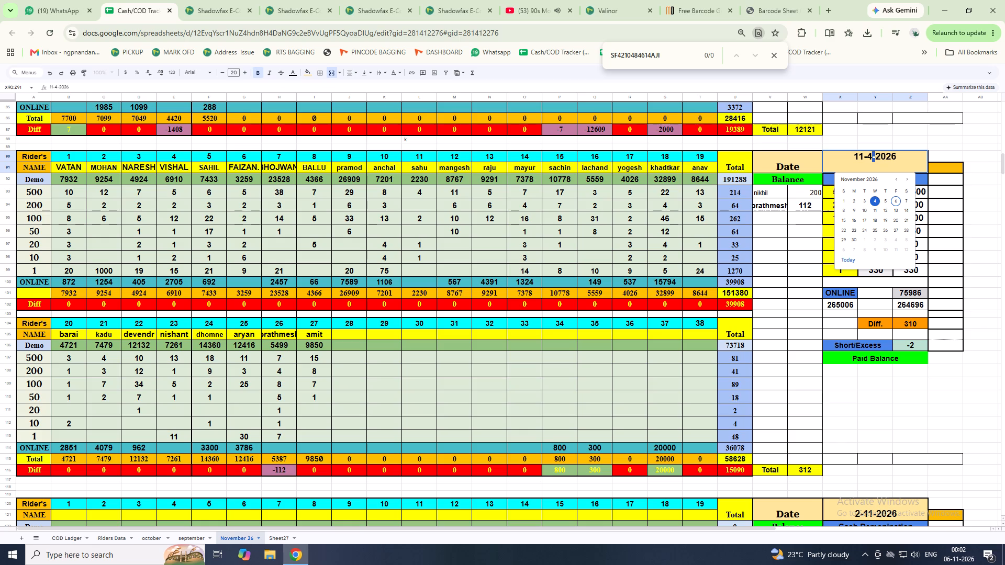
left_click(887, 200)
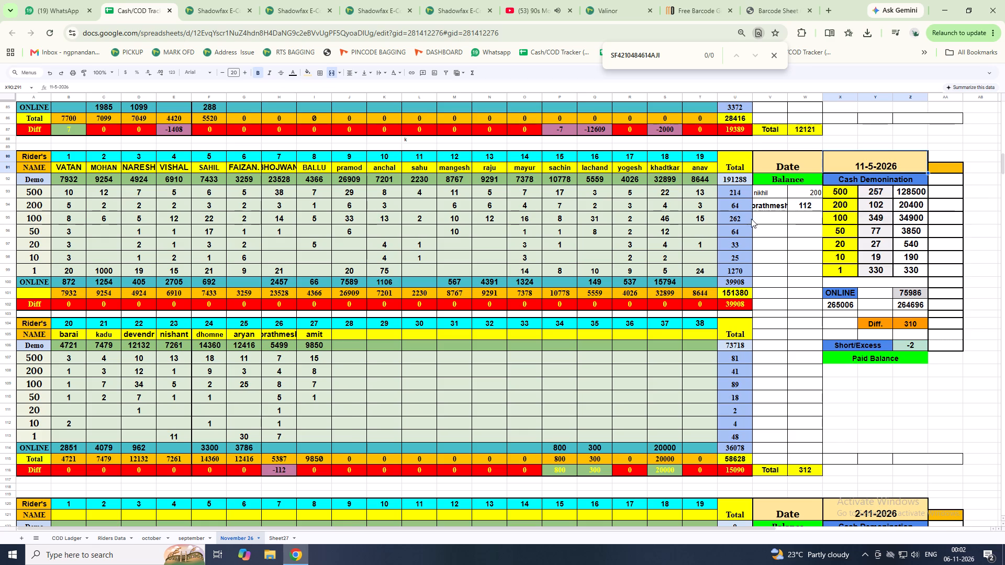
Paste the five copied balance entries, mayur through mohane, directly below the second entry in the 11-5-2026 block's Balance list.
left_click(775, 218)
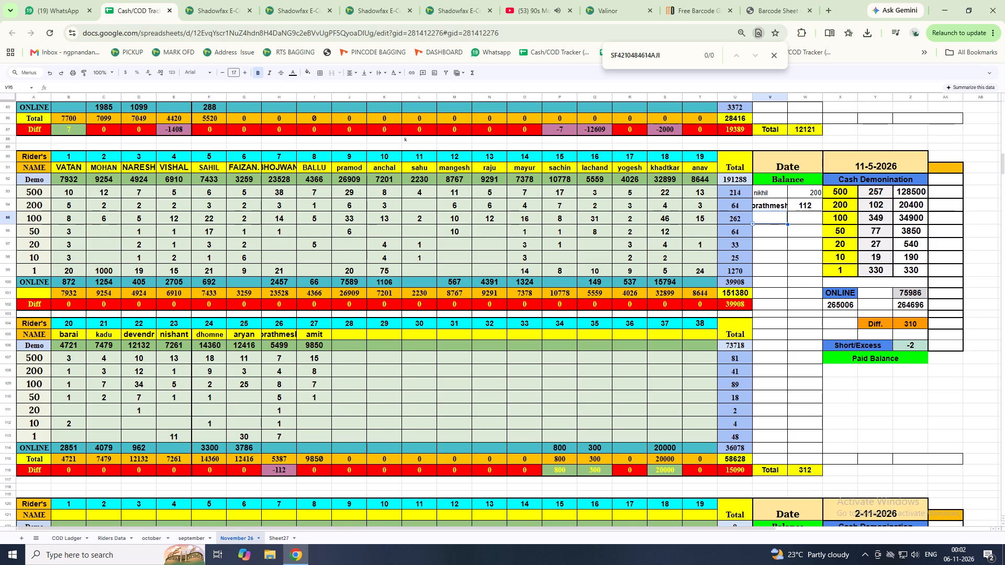
key("ctrl+v")
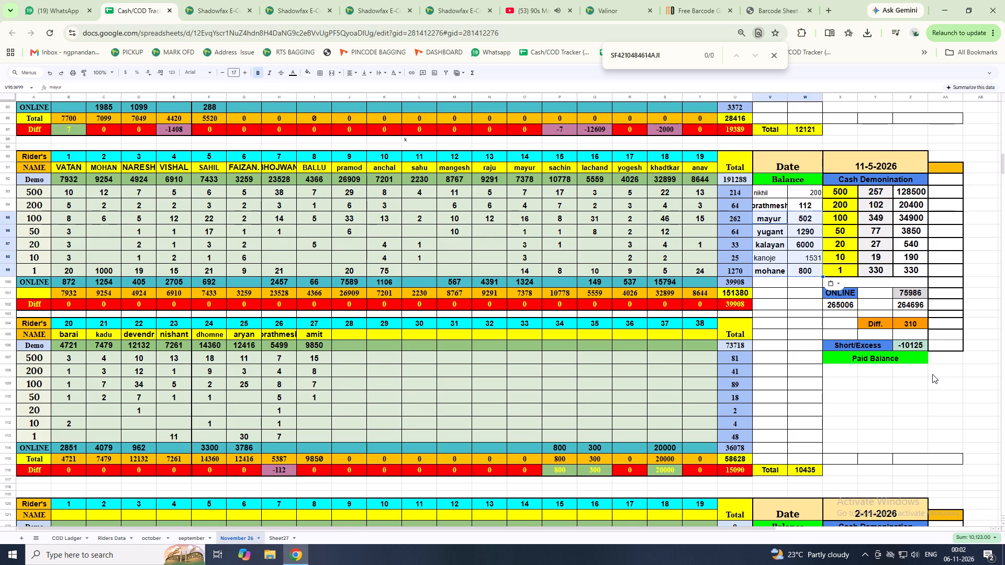
scroll(900, 347, "up", 4)
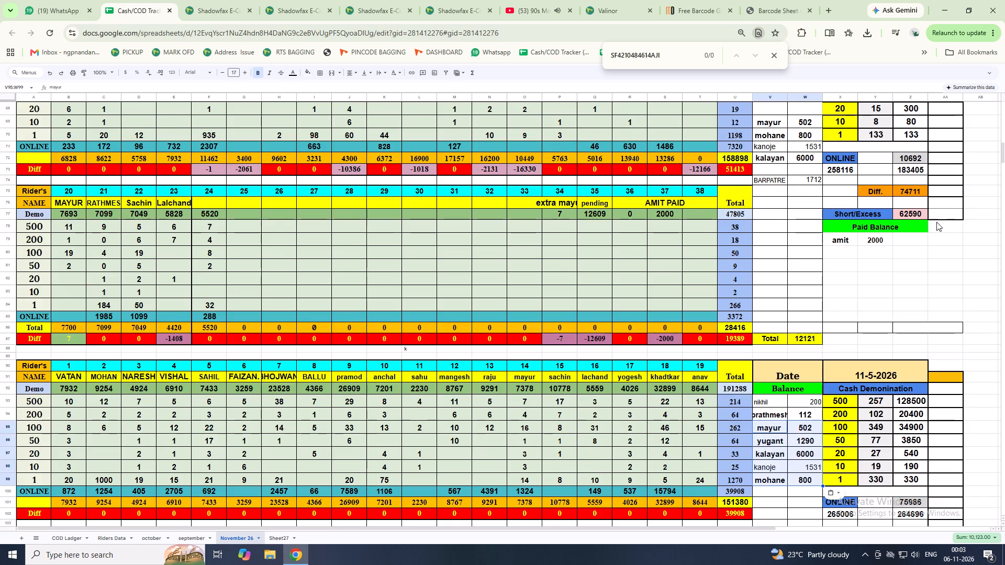
scroll(934, 224, "up", 1)
scroll(870, 178, "up", 1)
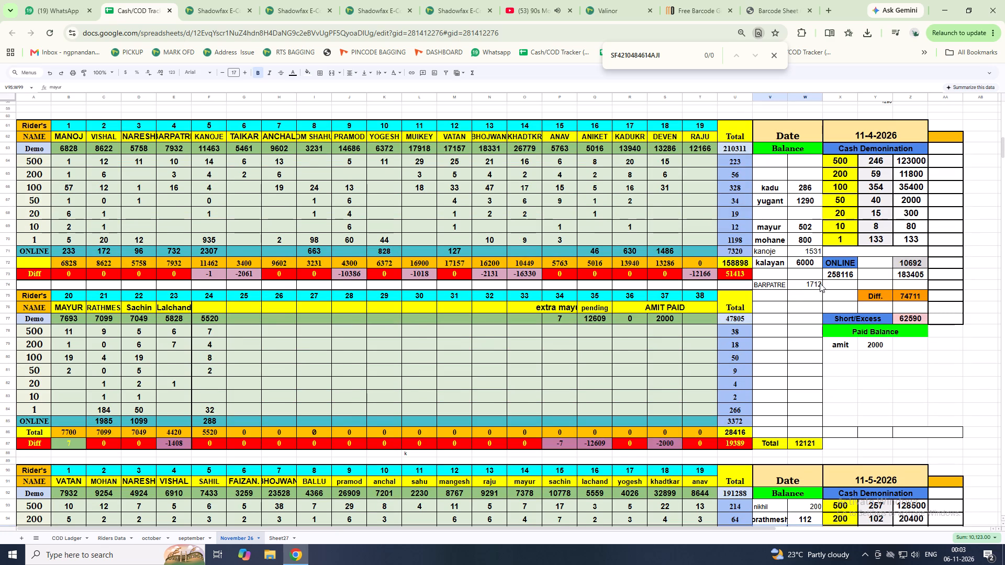
double_click(818, 284)
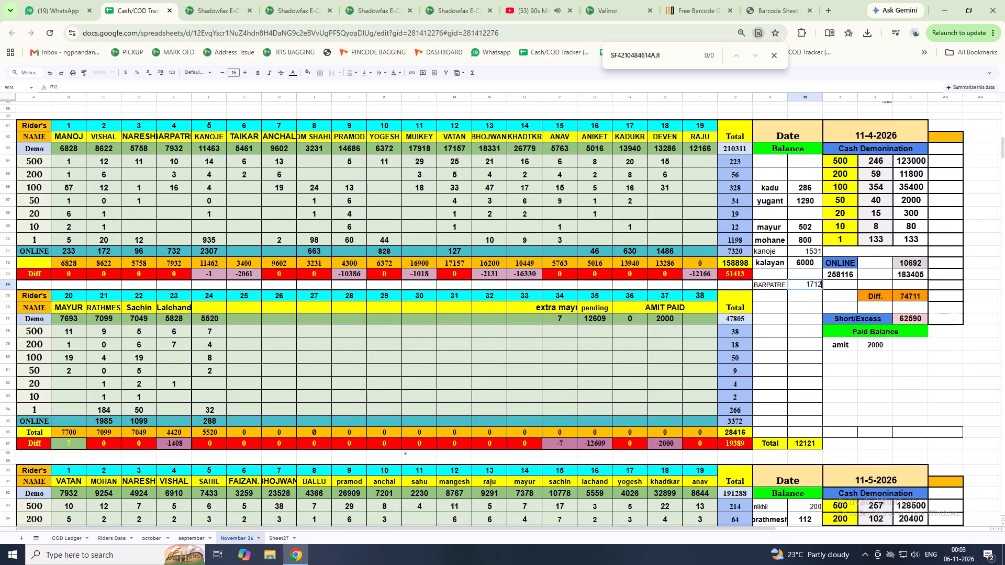
key("Delete")
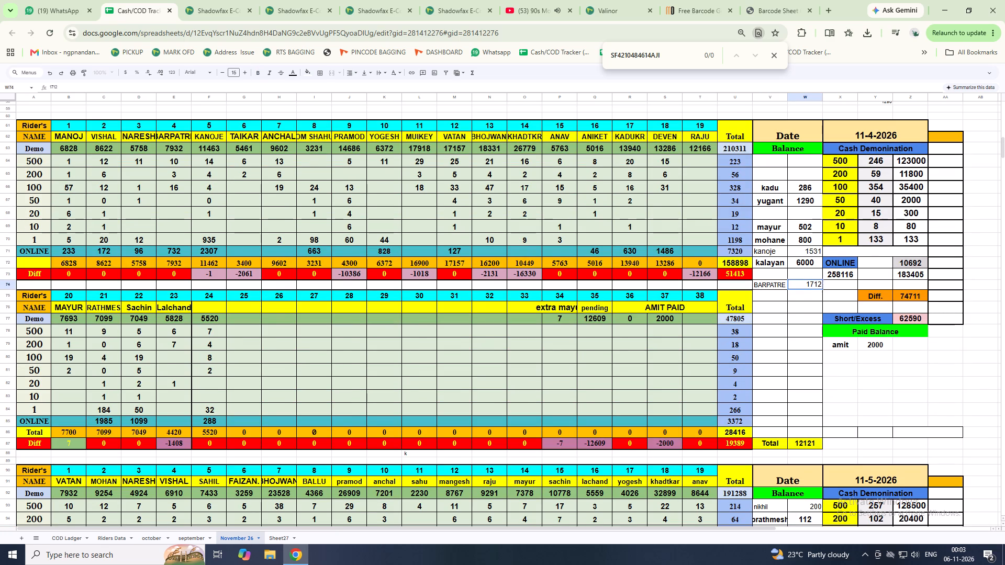
left_click(818, 282)
left_click(821, 283)
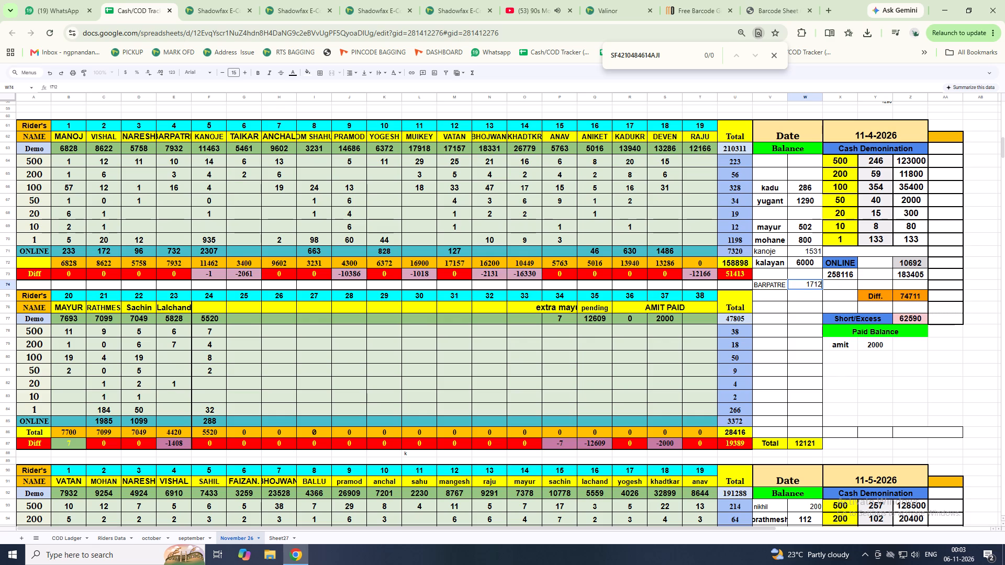
key("Insert")
key("BackSpace")
key("BackSpace")
key("BackSpace")
key("BackSpace")
key("BackSpace")
key("BackSpace")
key("BackSpace")
key("BackSpace")
key("BackSpace")
key("BackSpace")
key("BackSpace")
key("BackSpace")
Clear kadu's amount and name from the Balance list of the 11-4-2026 block.
left_click(814, 183)
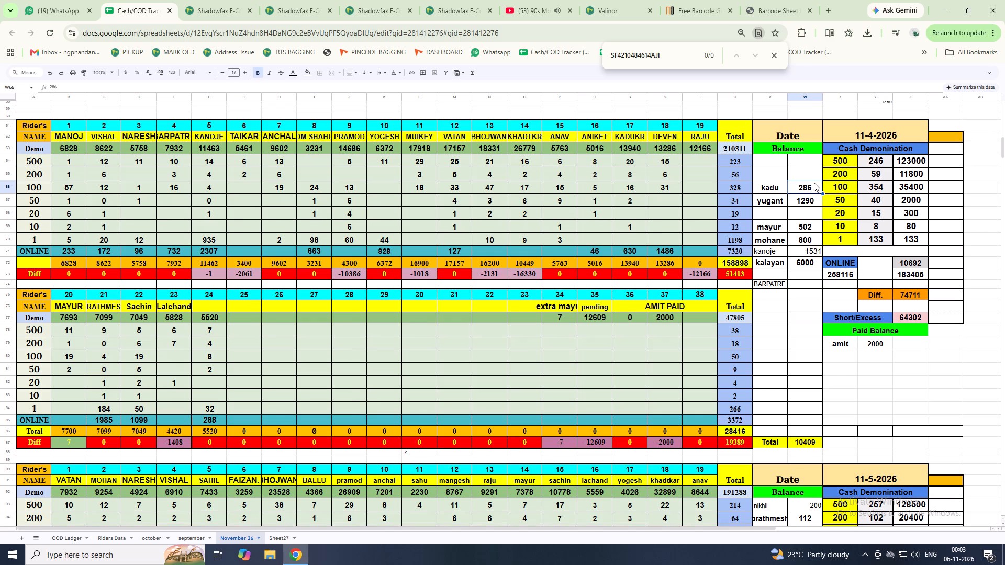
key("BackSpace")
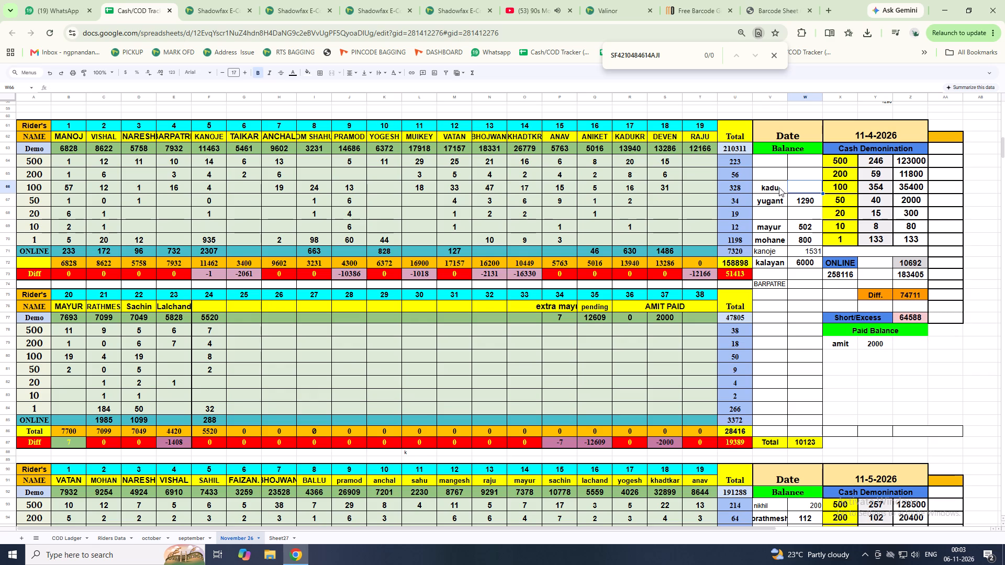
double_click(778, 187)
key("BackSpace")
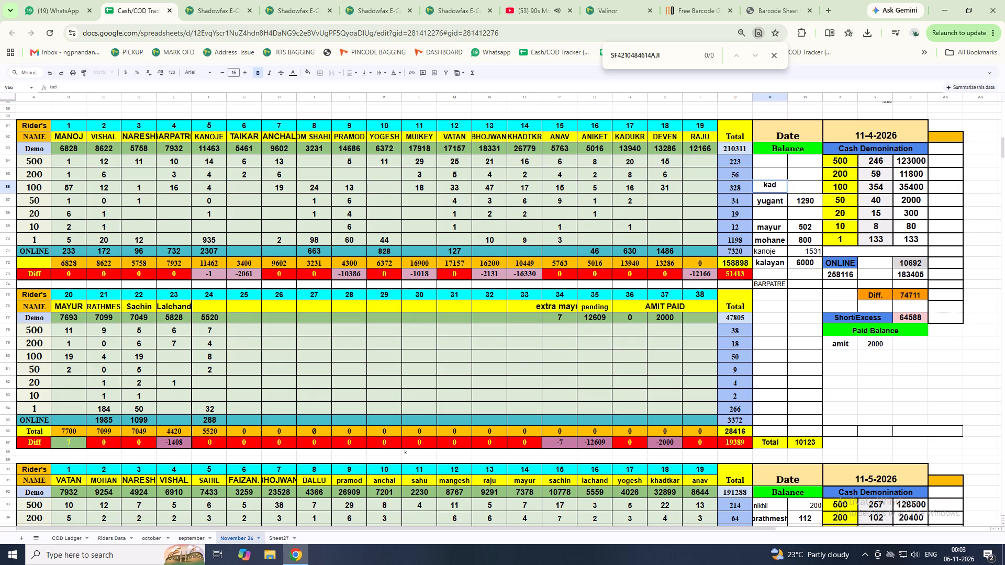
key("BackSpace")
key("BackSpace")
key("BackSpace")
key("BackSpace")
key("BackSpace")
key("BackSpace")
key("BackSpace")
key("BackSpace")
key("BackSpace")
key("BackSpace")
key("BackSpace")
key("BackSpace")
scroll(776, 240, "down", 1)
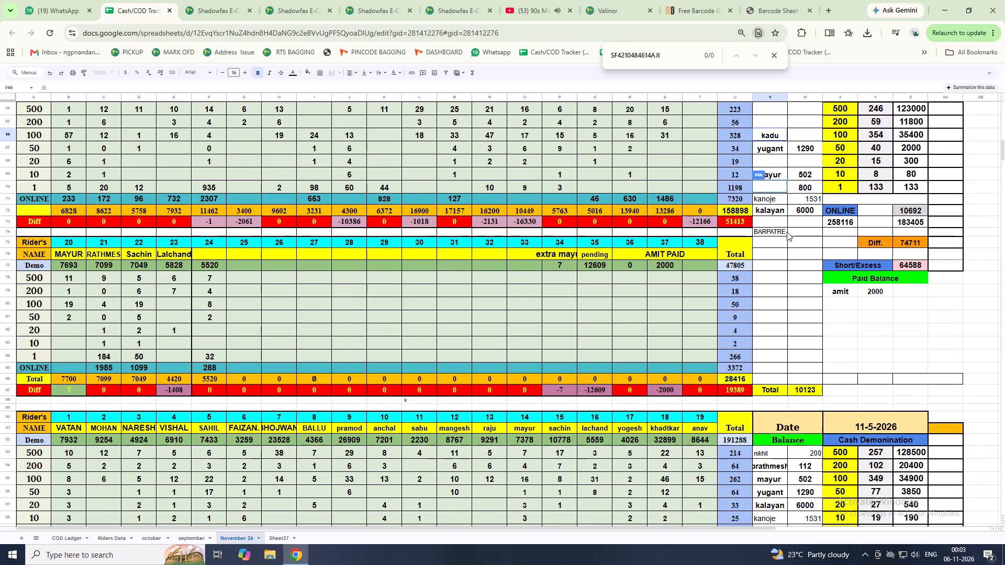
left_click(933, 324)
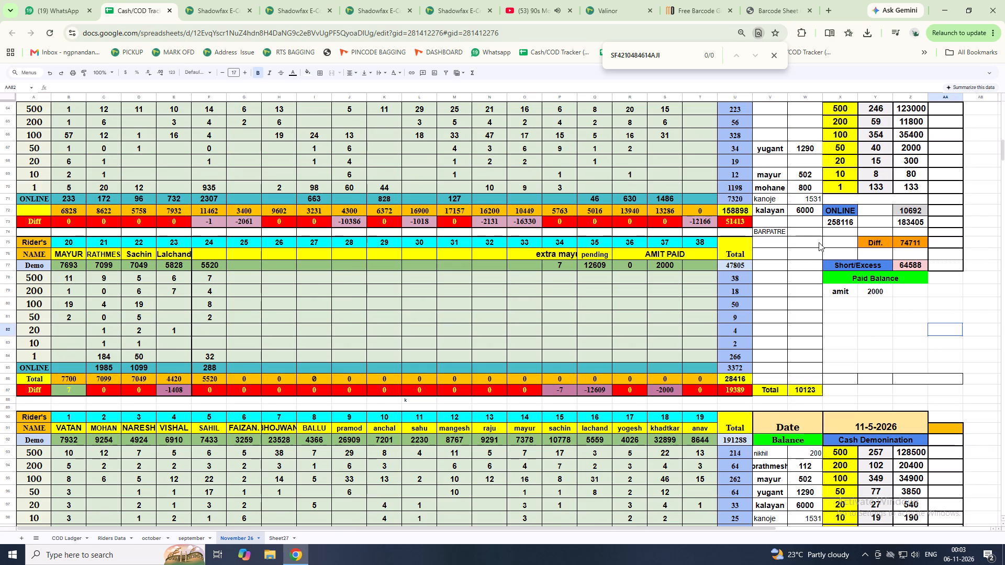
Clear the BARPATRE name from the Balance list of the 11-4-2026 block.
left_click(771, 232)
key("BackSpace")
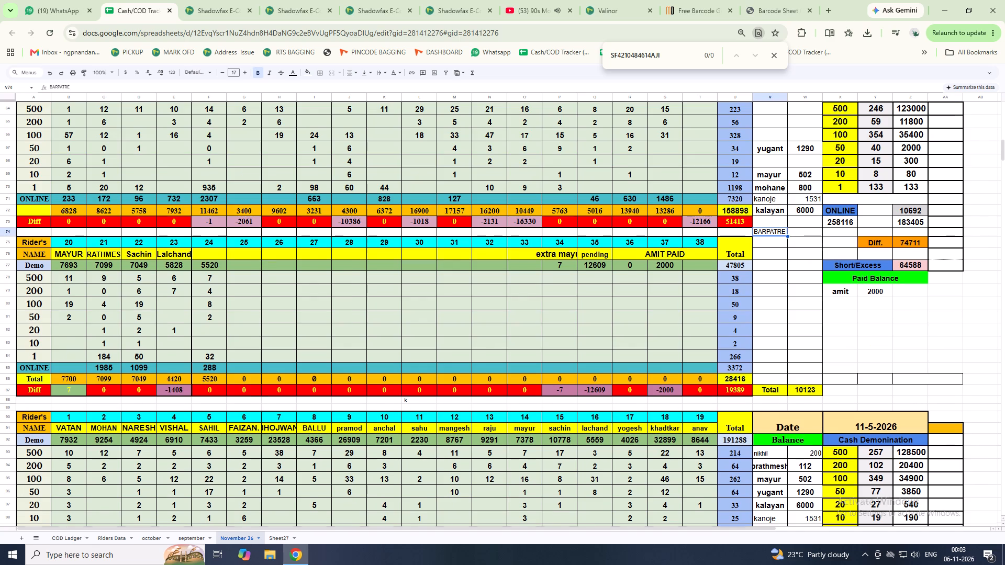
Compare the Balance lists, balance totals and Short/Excess figures of the 11-4-2026 and 11-5-2026 blocks.
scroll(825, 369, "down", 3)
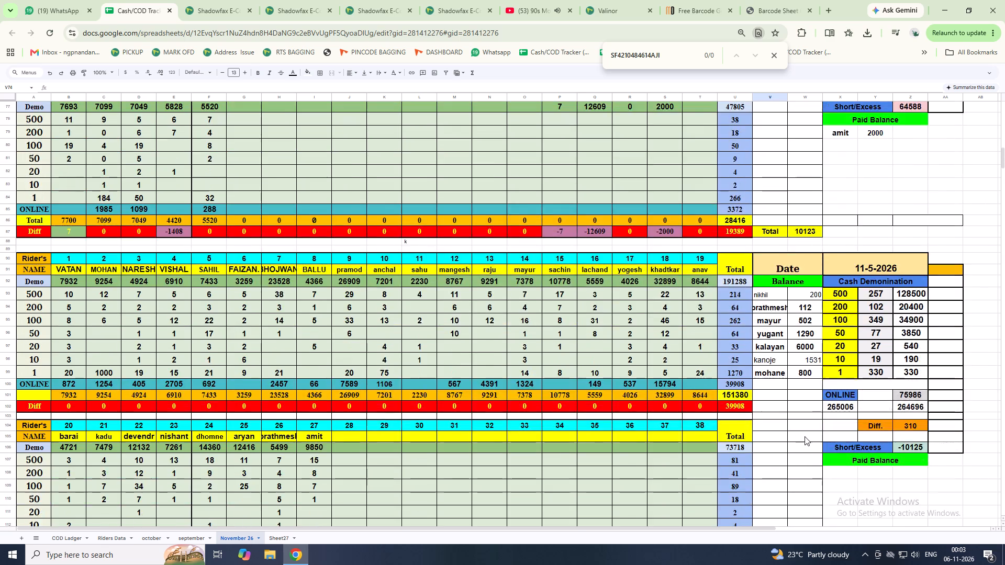
scroll(804, 436, "down", 5)
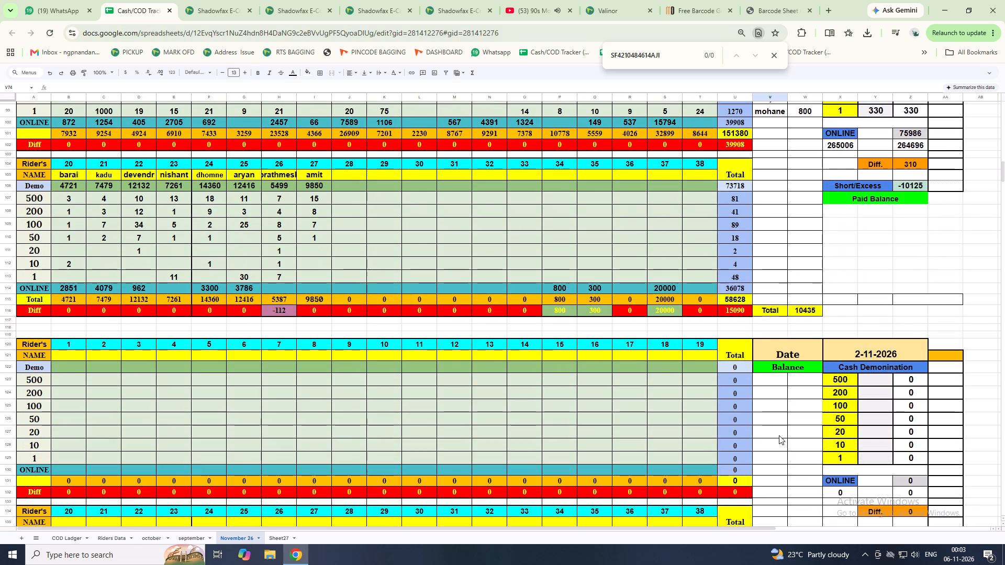
scroll(825, 420, "up", 2)
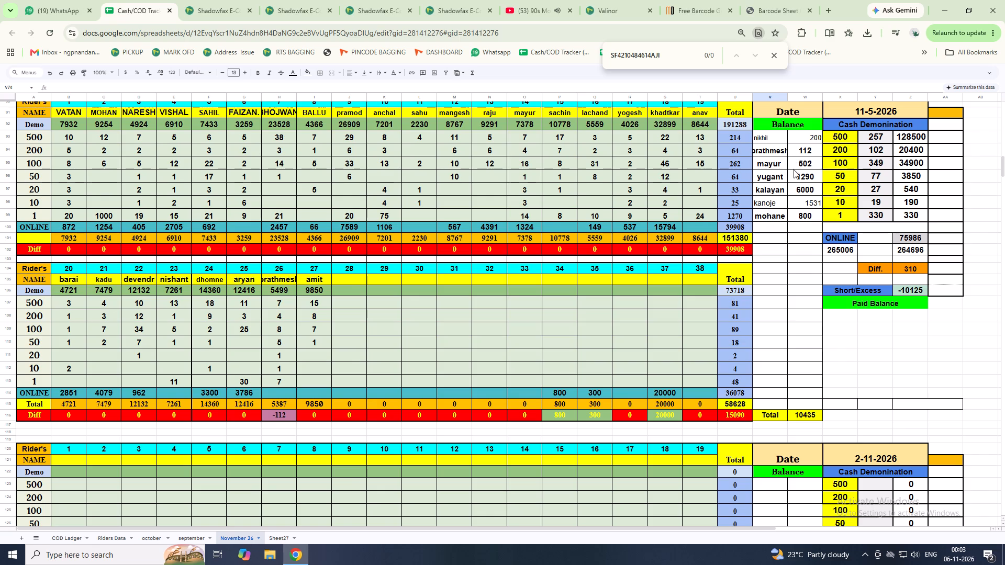
scroll(801, 166, "up", 4)
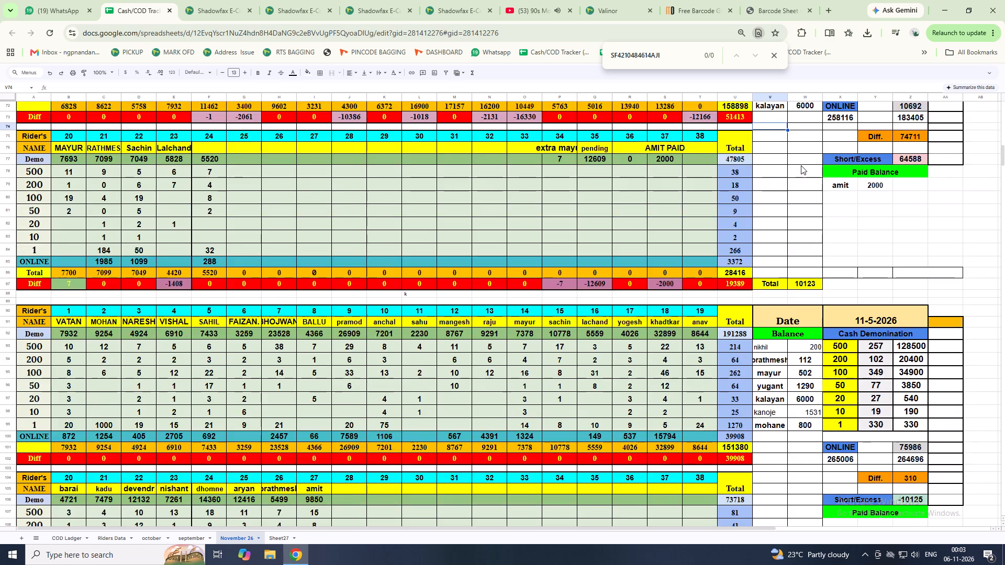
scroll(801, 165, "up", 1)
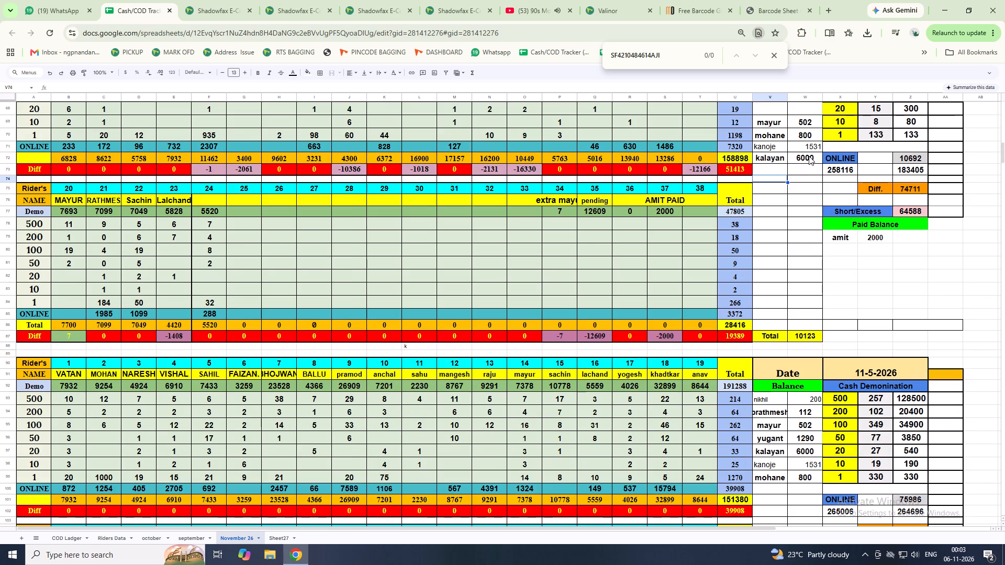
scroll(808, 160, "down", 3)
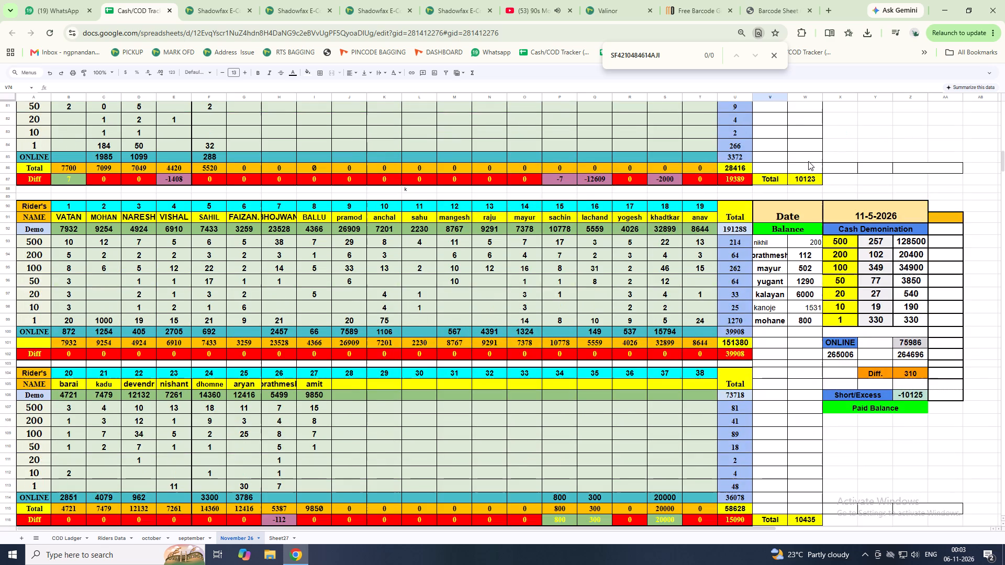
scroll(810, 167, "down", 2)
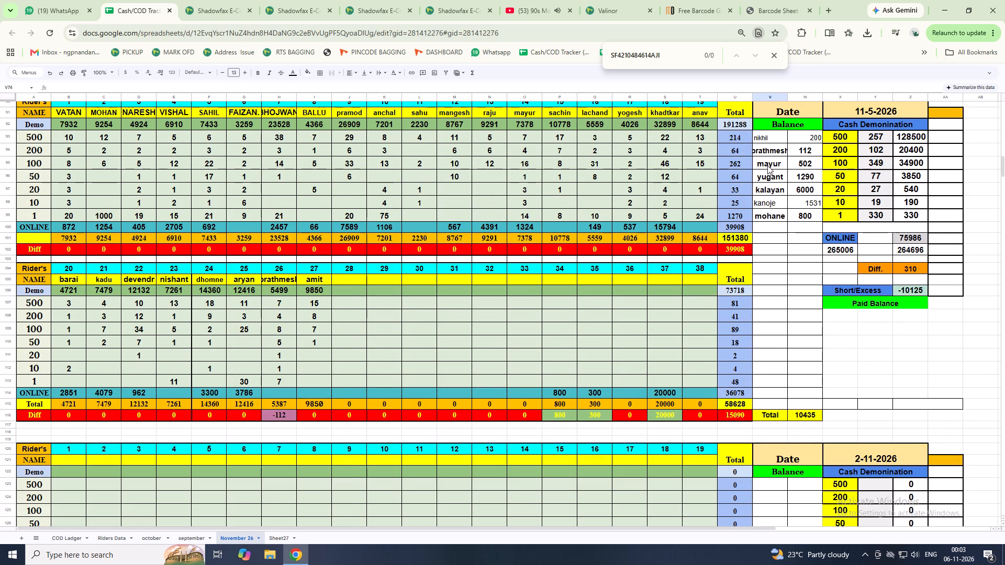
scroll(803, 181, "up", 6)
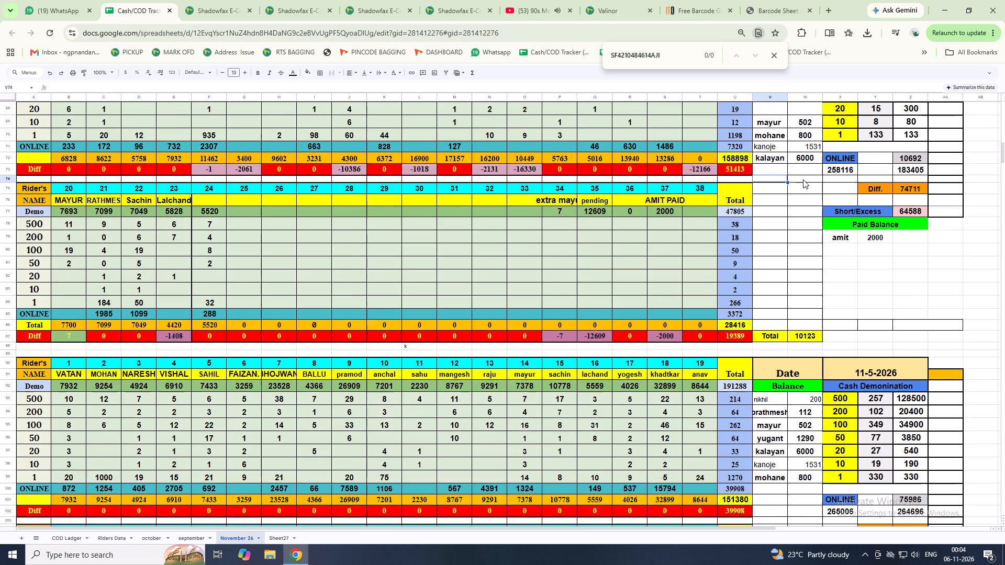
scroll(799, 194, "down", 4)
scroll(647, 378, "down", 4)
scroll(555, 525, "down", 4)
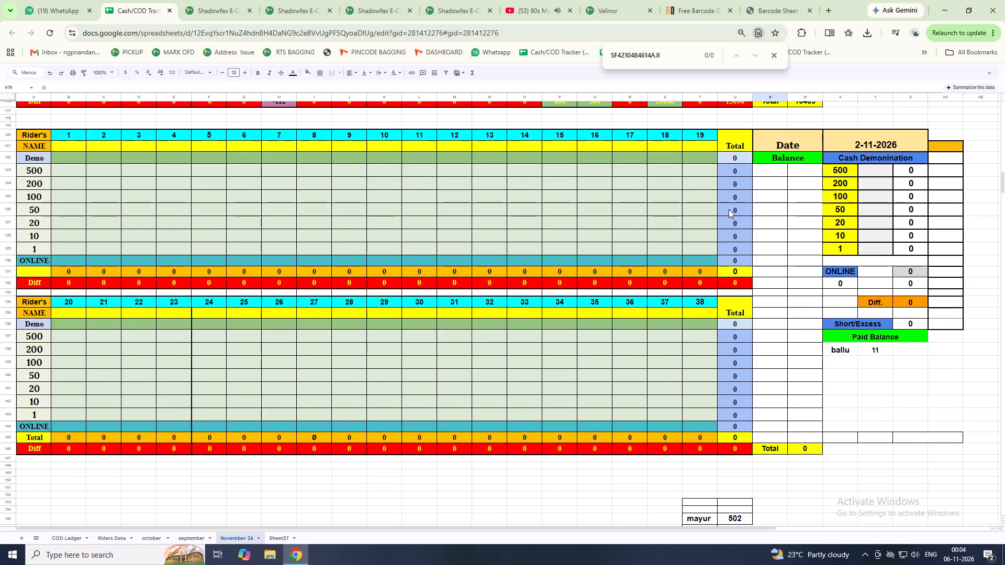
Enter 10125 as the Demo amount for rider 38 in the 11-5-2026 block.
scroll(702, 284, "up", 4)
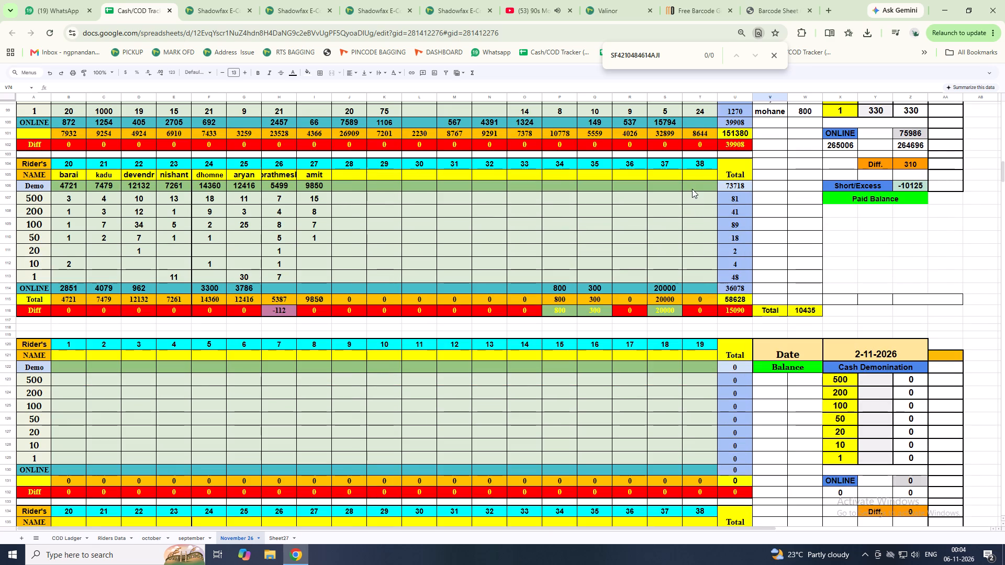
left_click(692, 189)
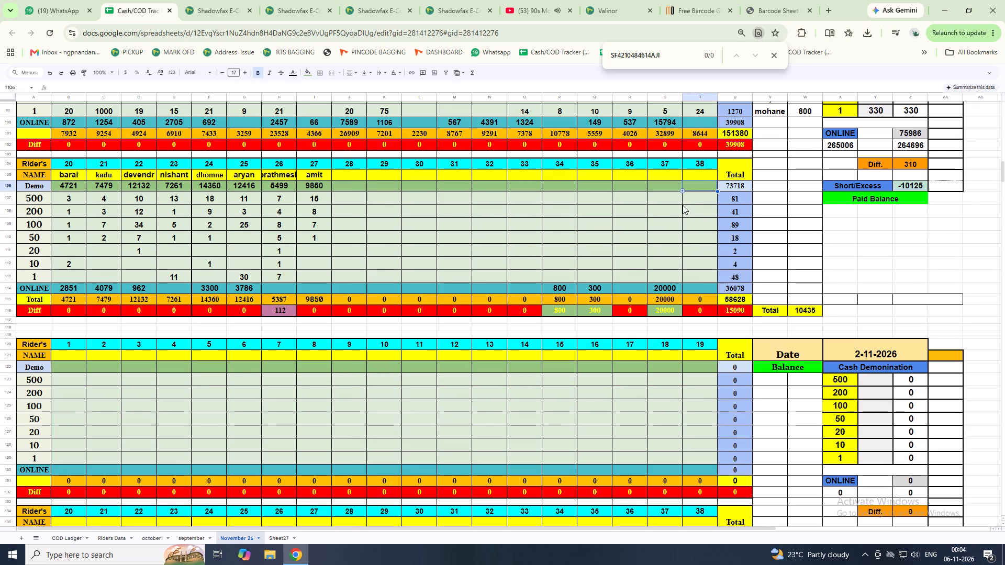
type("10")
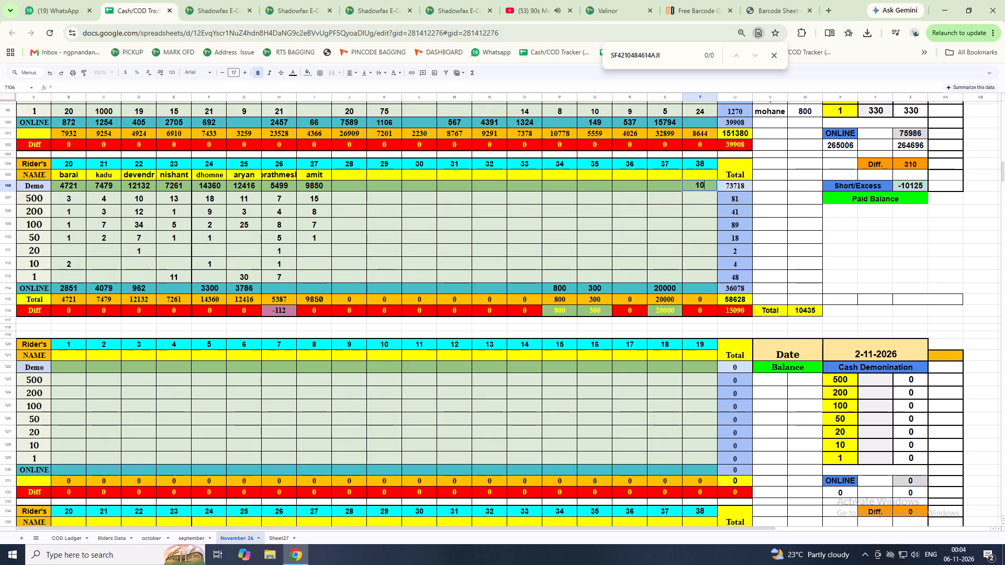
type("125")
key("Return")
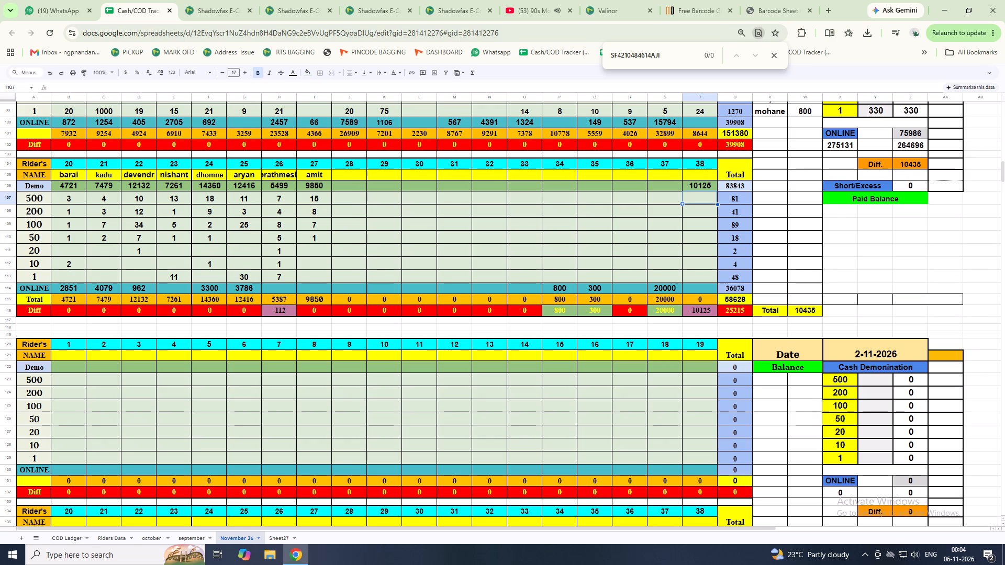
Set rider 37's ONLINE amount to 21100 in the 11-5-2026 block.
double_click(675, 288)
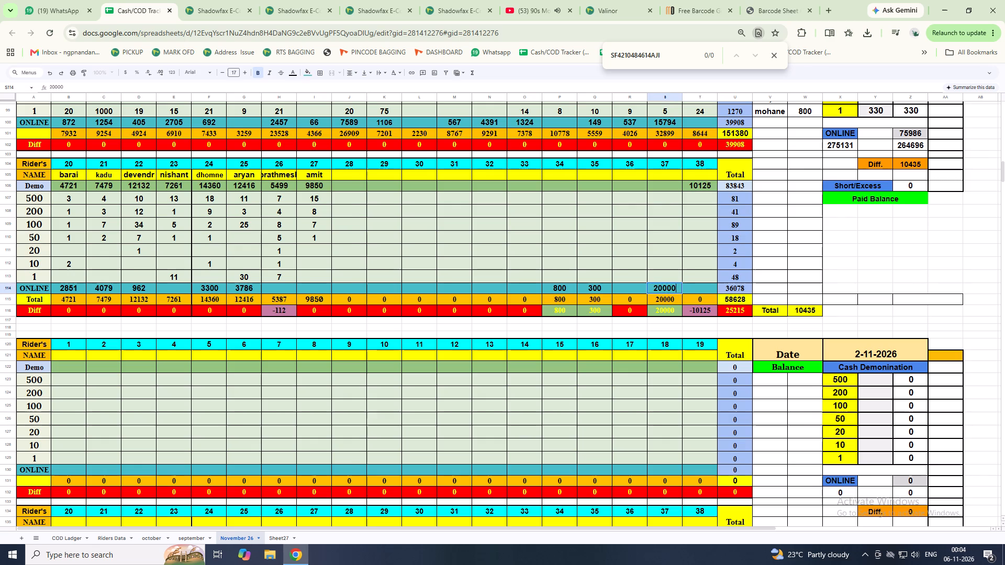
key("BackSpace")
key("BackSpace")
key("BackSpace")
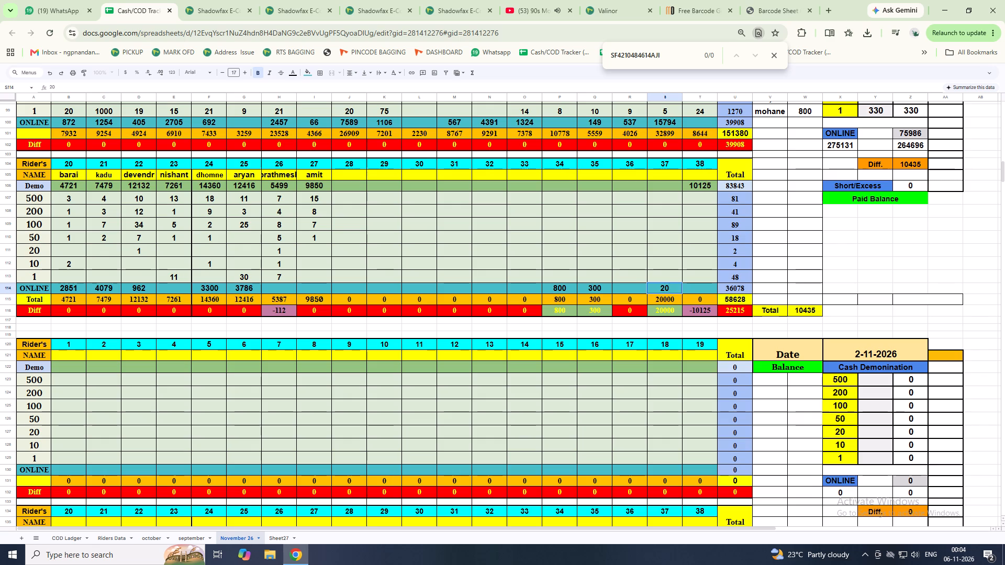
key("BackSpace")
key("BackSpace")
type("21")
type("100")
key("Return")
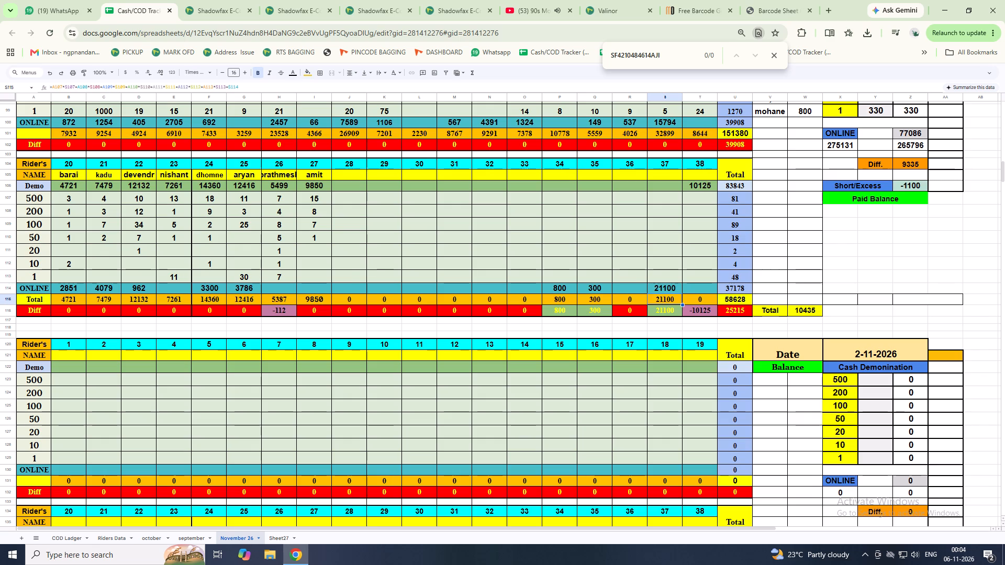
Clear rider 35's ONLINE amount in the 11-5-2026 block.
double_click(600, 288)
key("Delete")
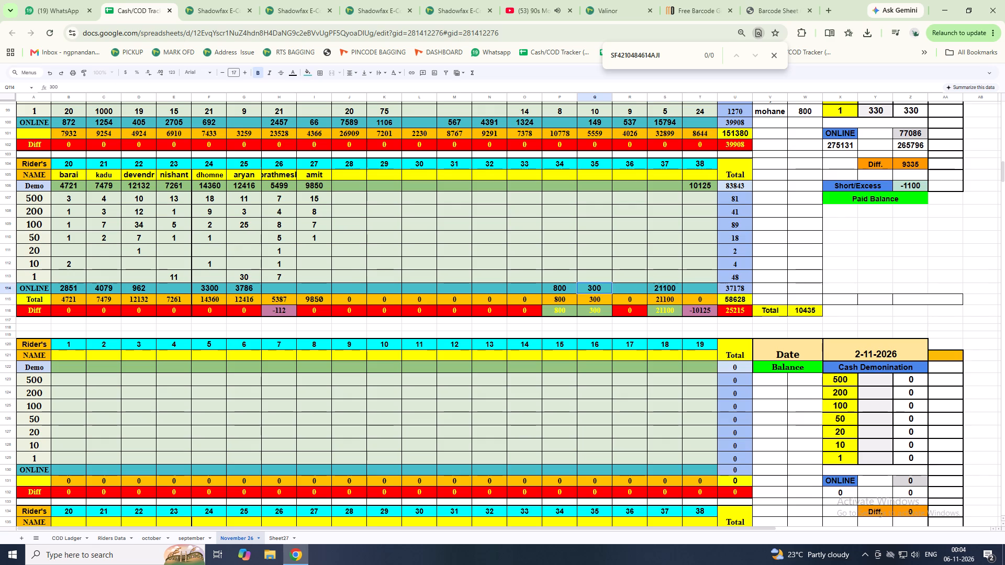
key("Delete")
key("Delete")
key("BackSpace")
key("BackSpace")
key("BackSpace")
key("BackSpace")
key("BackSpace")
key("BackSpace")
key("BackSpace")
key("BackSpace")
key("BackSpace")
key("BackSpace")
key("BackSpace")
key("BackSpace")
key("BackSpace")
key("BackSpace")
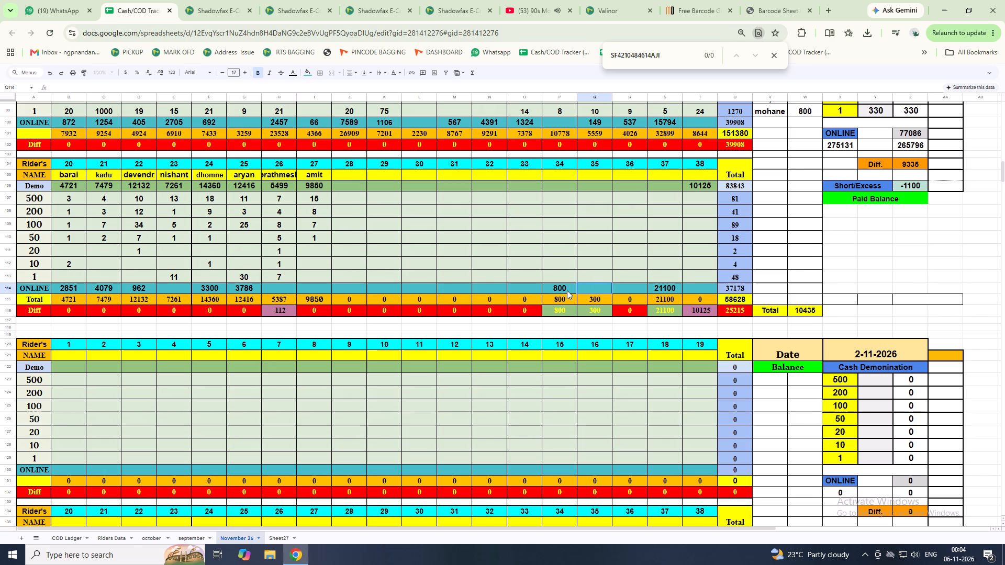
key("Return")
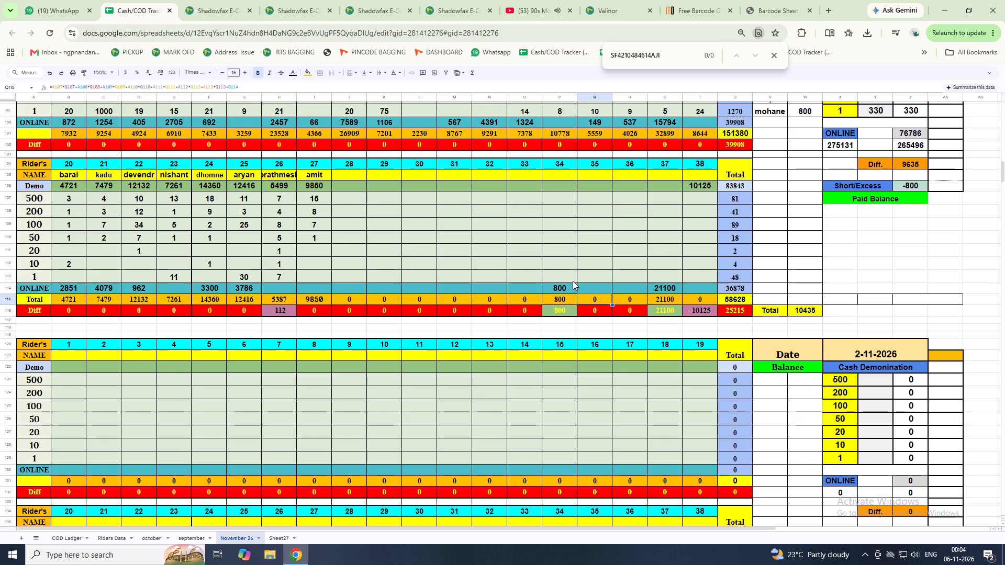
Clear rider 34's ONLINE amount in the 11-5-2026 block.
left_click(563, 283)
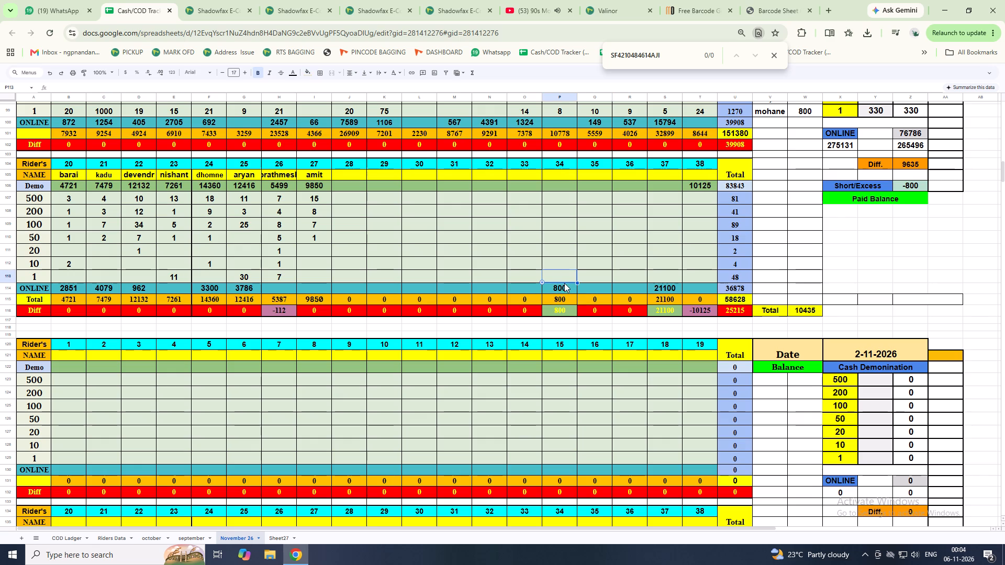
left_click(565, 286)
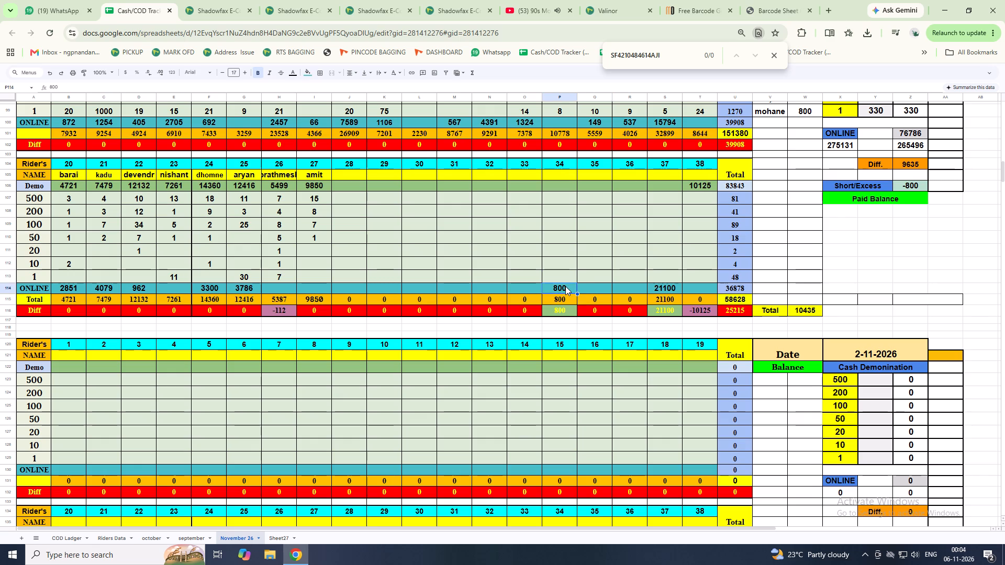
key("Delete")
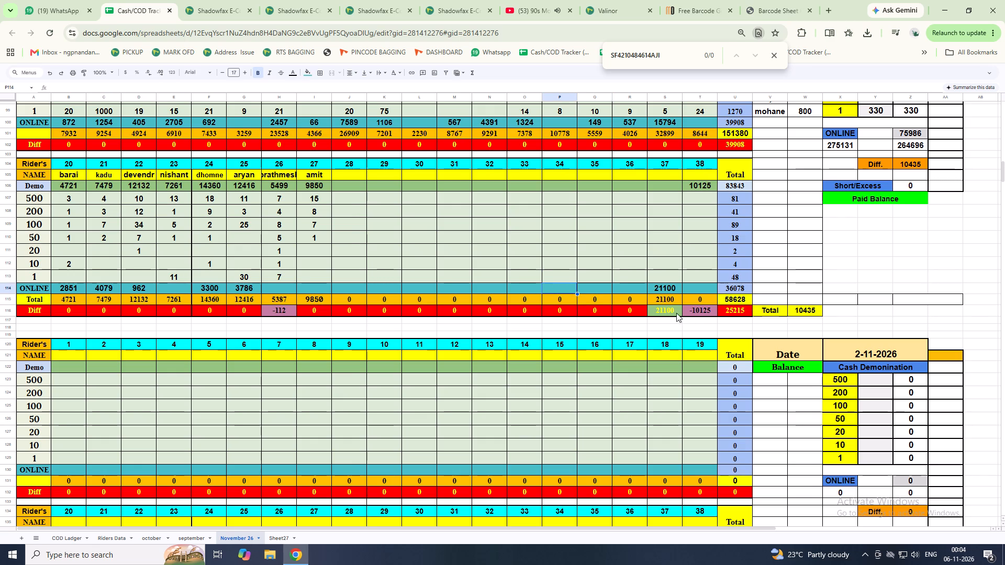
Change rider 38's Demo amount to 10123 in the 11-5-2026 block.
double_click(710, 311)
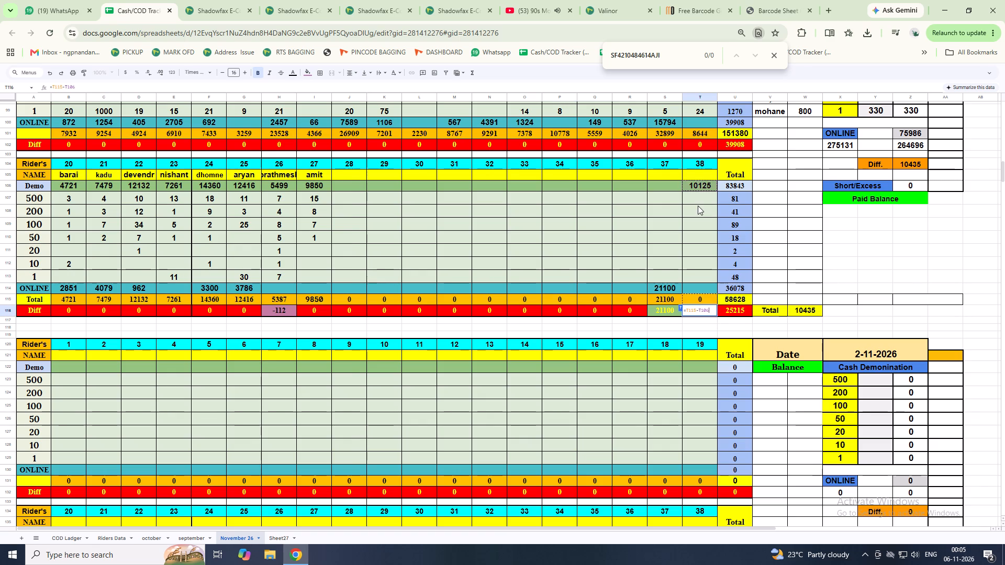
double_click(698, 206)
left_click(713, 182)
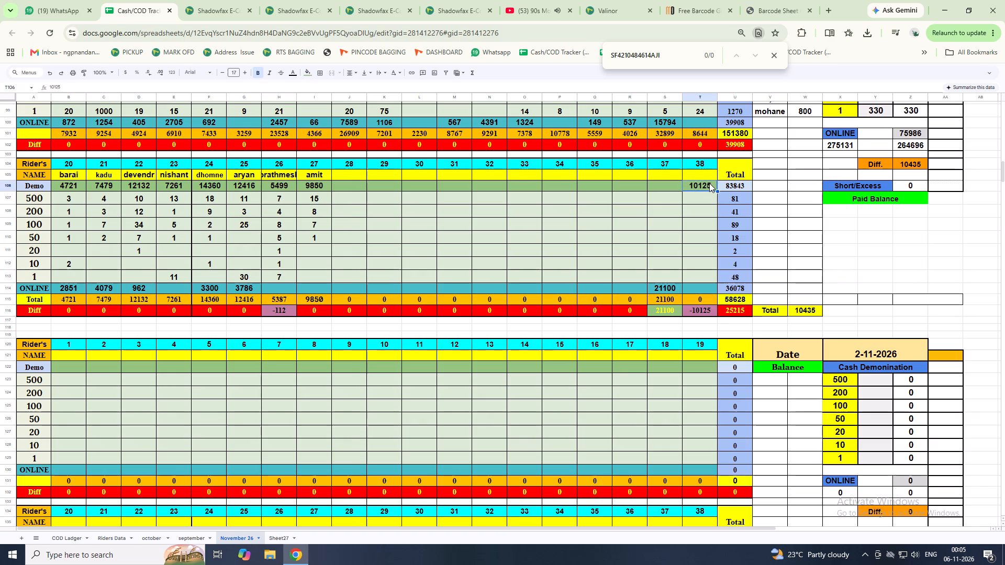
left_click(707, 182)
left_click(711, 182)
left_click(711, 182)
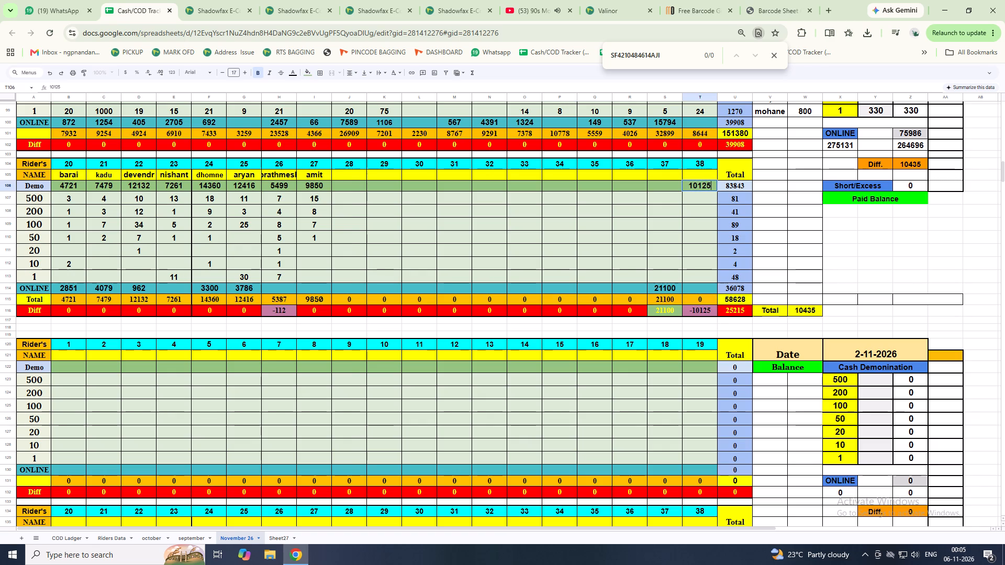
key("BackSpace")
key("3")
key("Return")
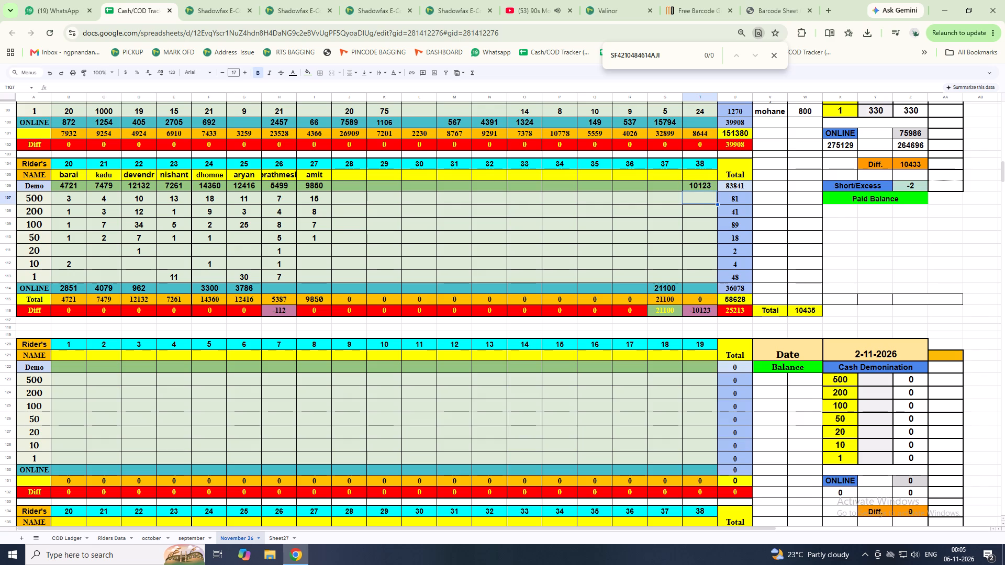